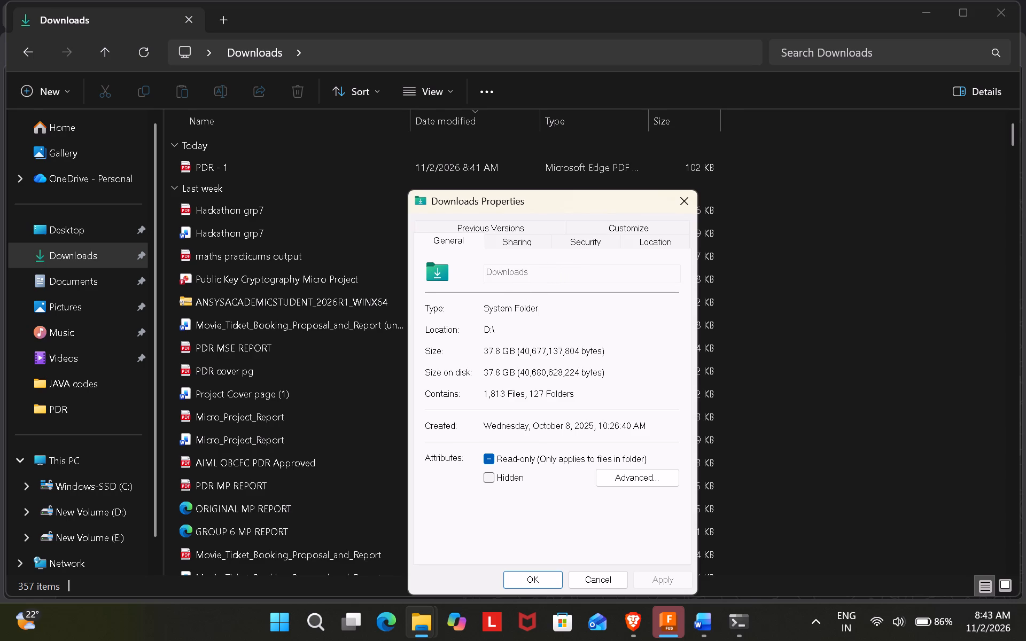
Close the properties window of the Downloads folder.
left_click(681, 201)
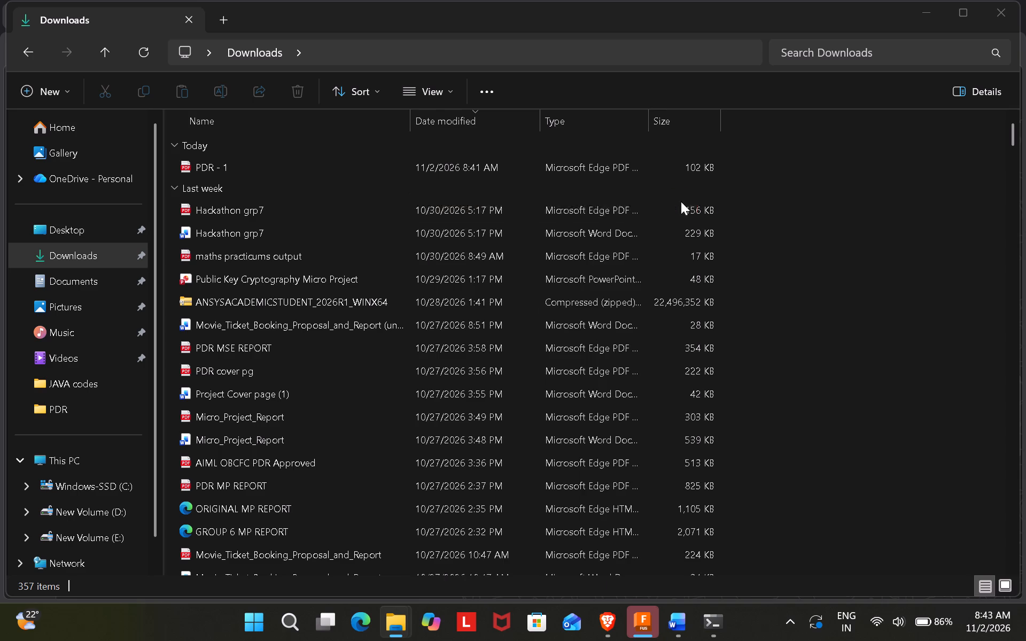
Select the PDR - 1 PDF file in the Downloads folder and bring up the actions available for it.
left_click(327, 176)
right_click(300, 166)
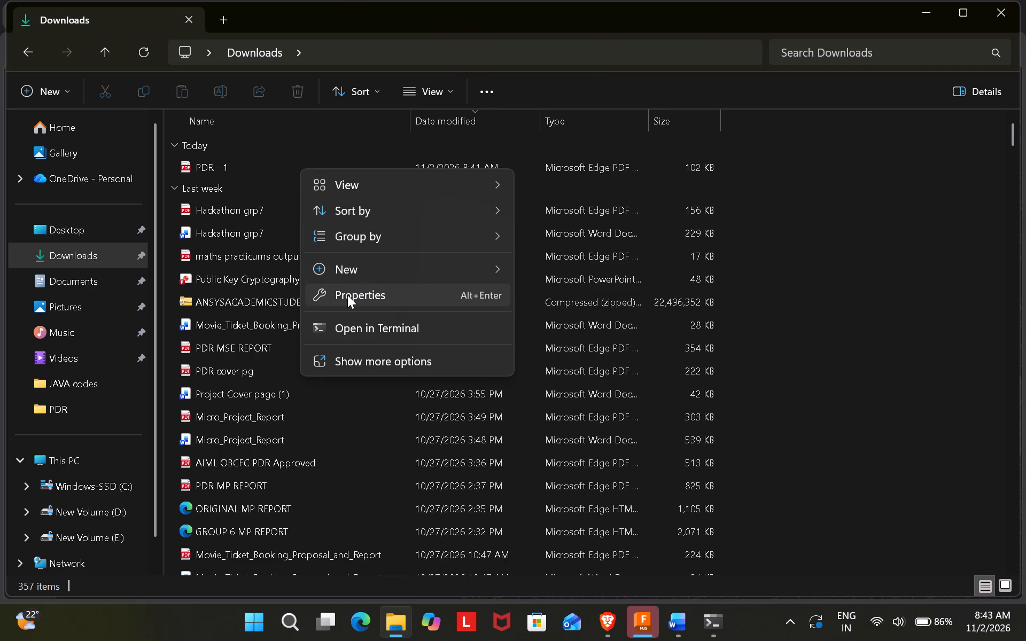
left_click(232, 171)
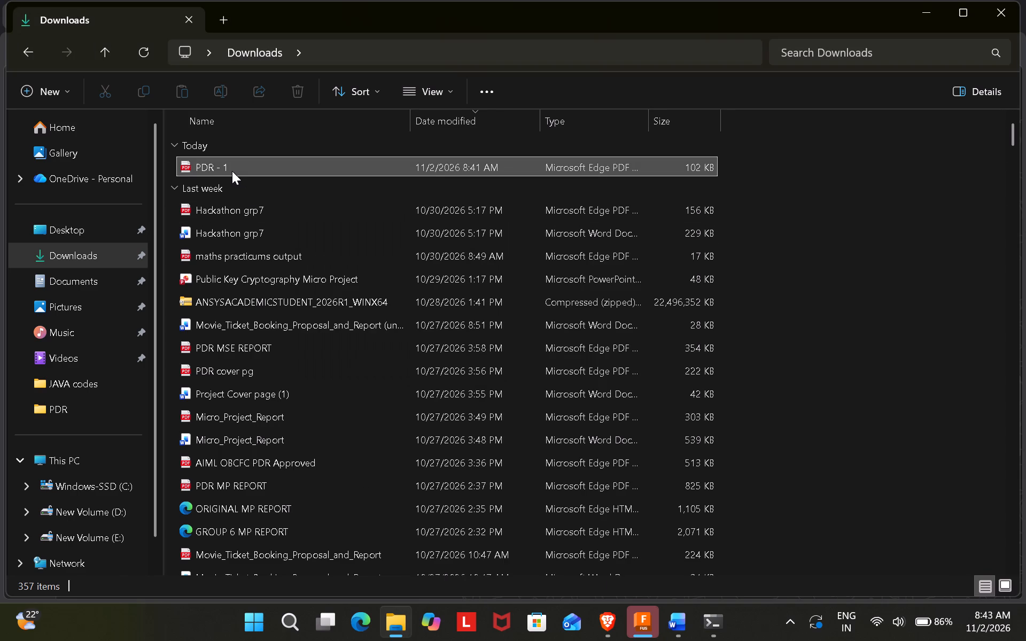
right_click(212, 163)
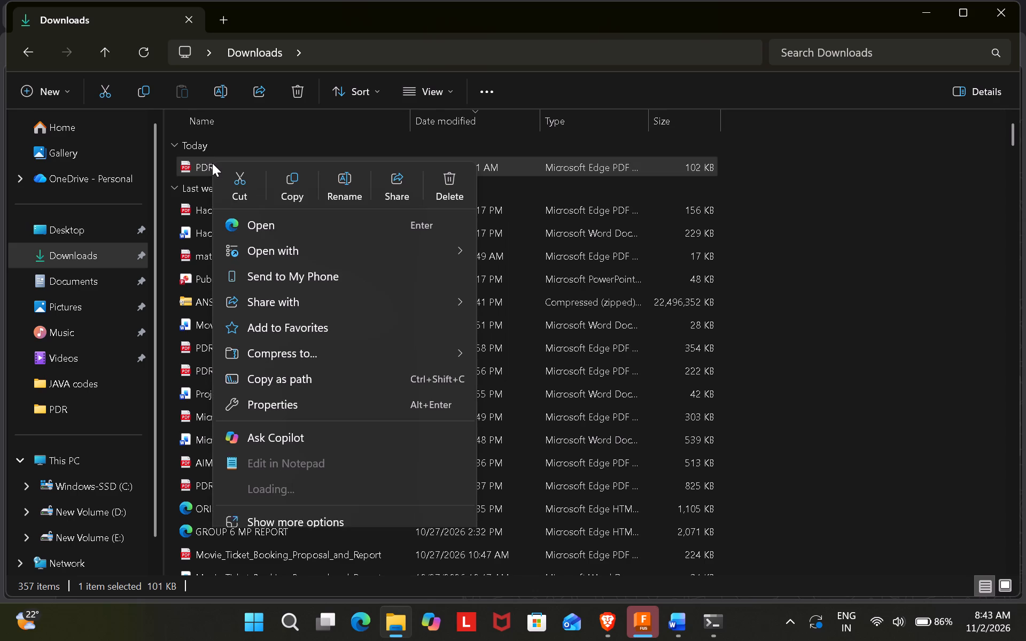
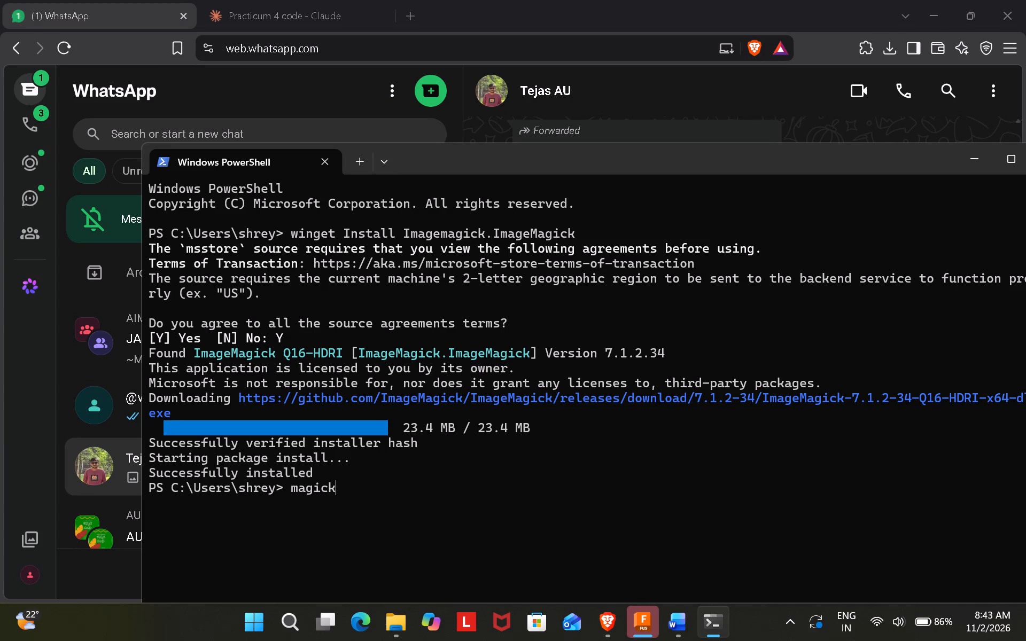
Add the source path "D:\Downloads\PDR - 1.pdf" after magick in the PowerShell command, enclosed in a single pair of quotation marks.
type("\"\"")
key("Left")
key("Left")
key("Left")
key("Right")
key("space")
key("Right")
key("ctrl+v")
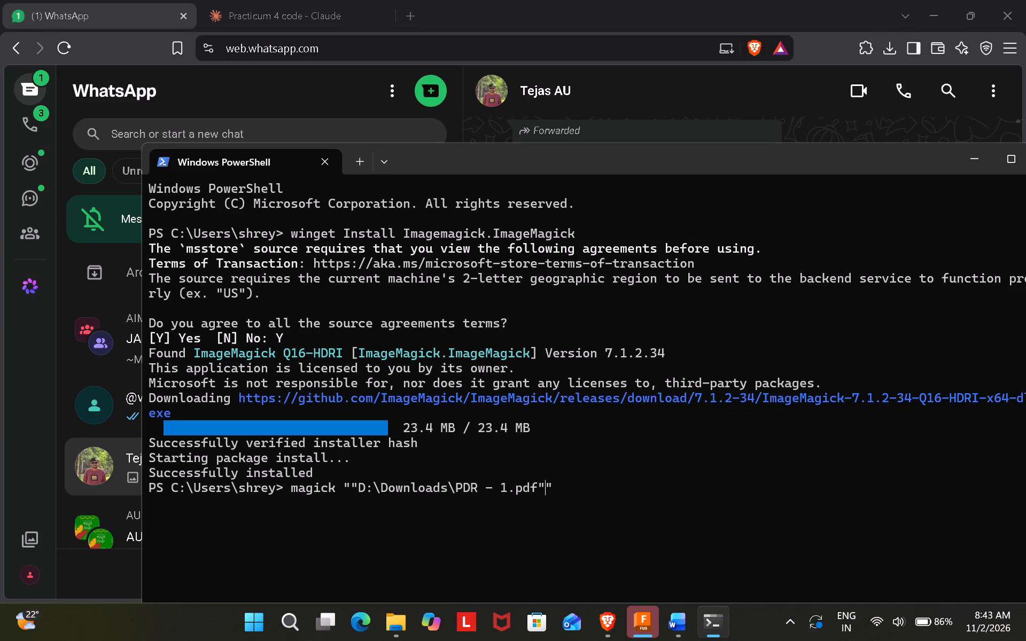
key("Right")
key("BackSpace")
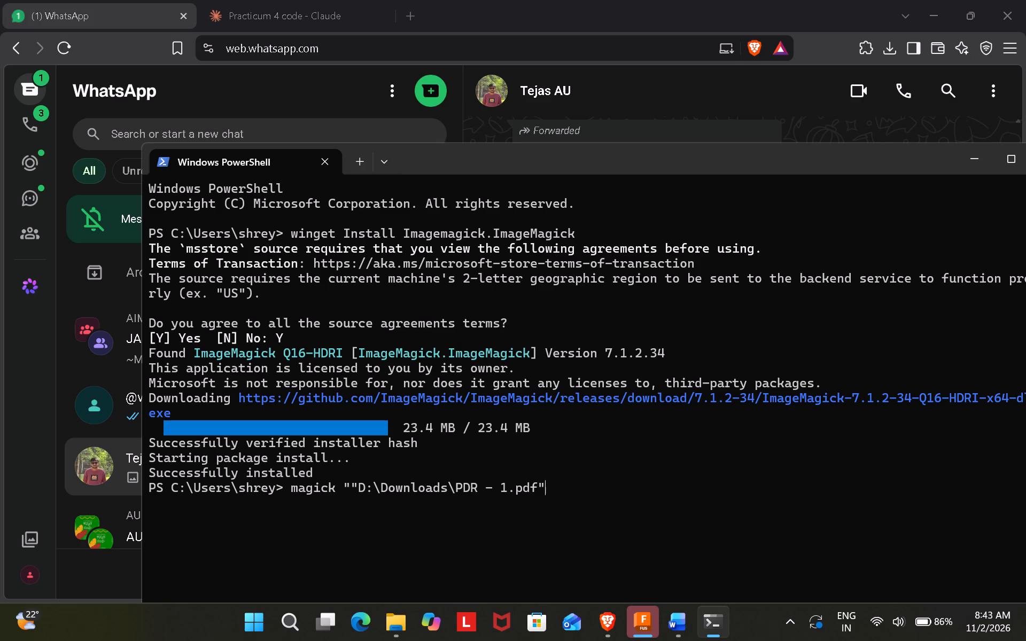
key("ctrl+Left")
key("ctrl+Left")
key("ctrl+Left")
key("ctrl+Left")
key("ctrl+Right")
key("Delete")
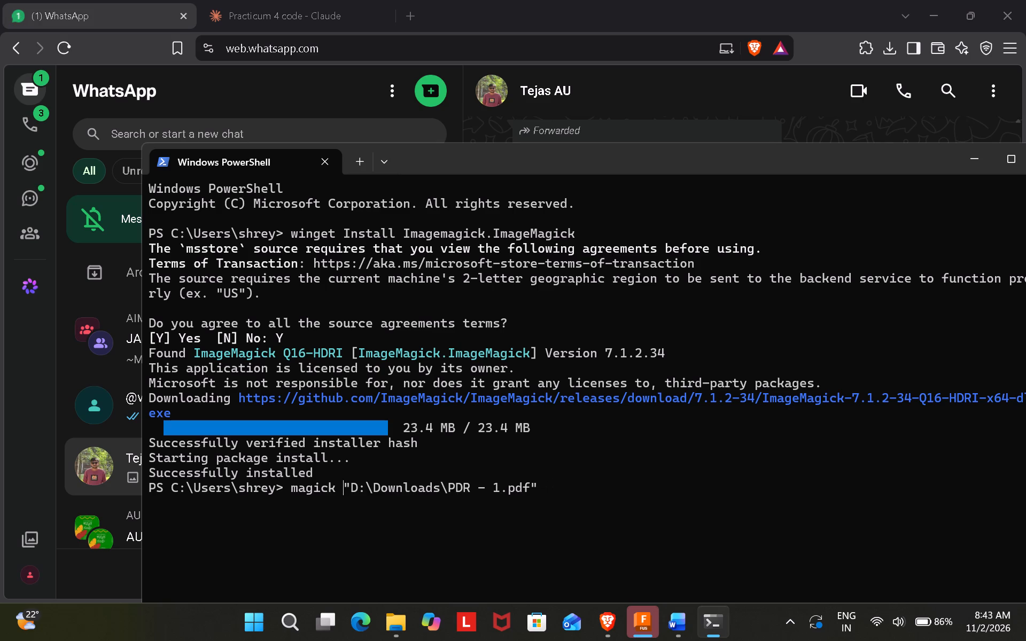
Append the output path "D:\Downloads\PDR - 1.docx" in quotation marks directly after the PDF source path in the magick command.
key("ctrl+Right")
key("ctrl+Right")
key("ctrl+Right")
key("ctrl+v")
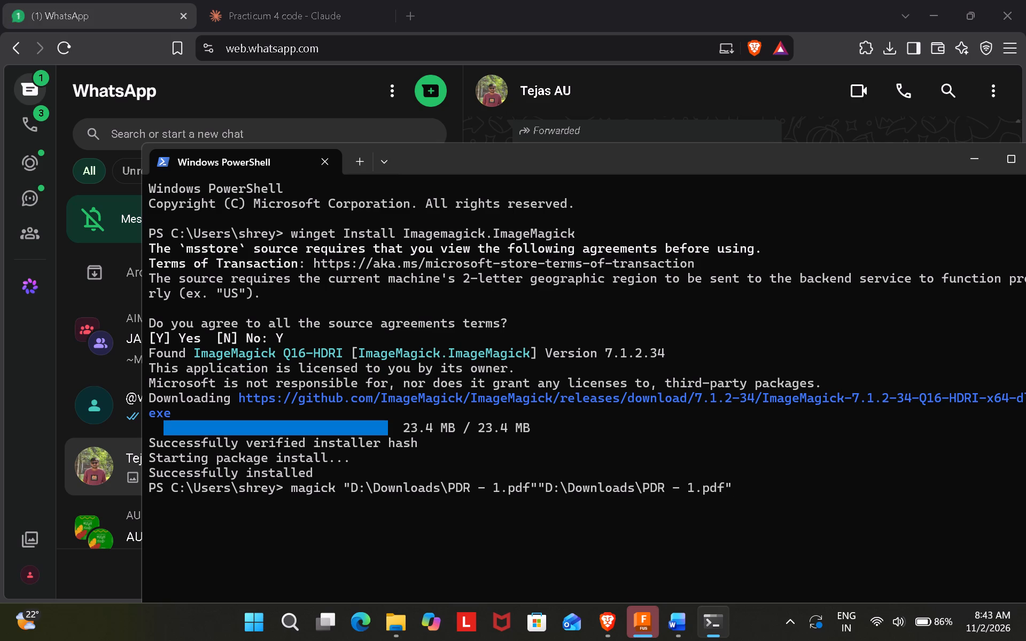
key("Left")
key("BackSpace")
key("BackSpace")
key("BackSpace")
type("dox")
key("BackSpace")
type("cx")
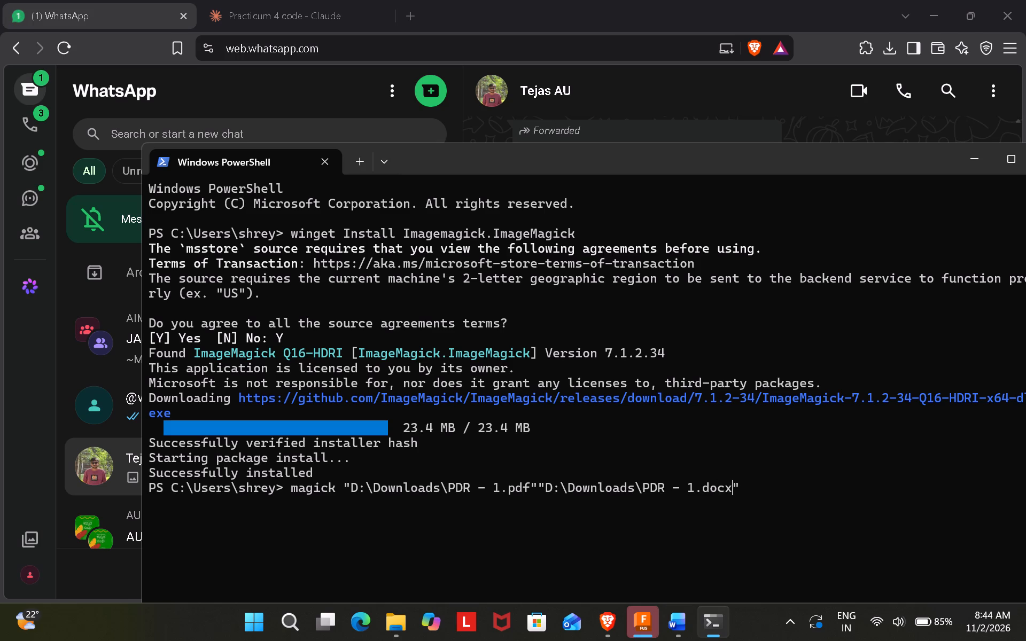
In File Explorer, copy the path of the Word document Project Cover page (1) and search Downloads with it to check the file extension.
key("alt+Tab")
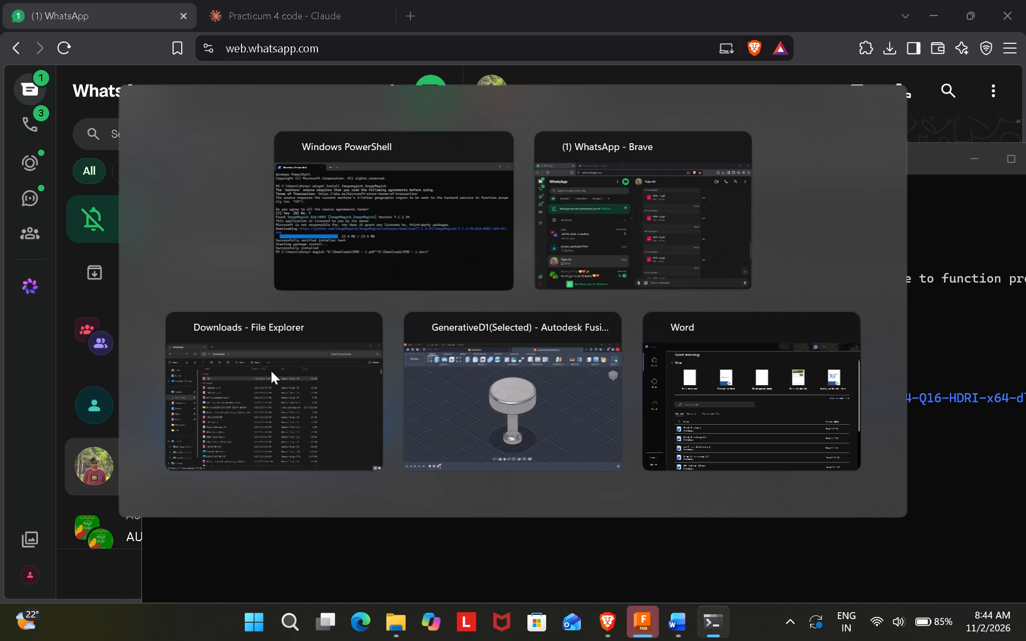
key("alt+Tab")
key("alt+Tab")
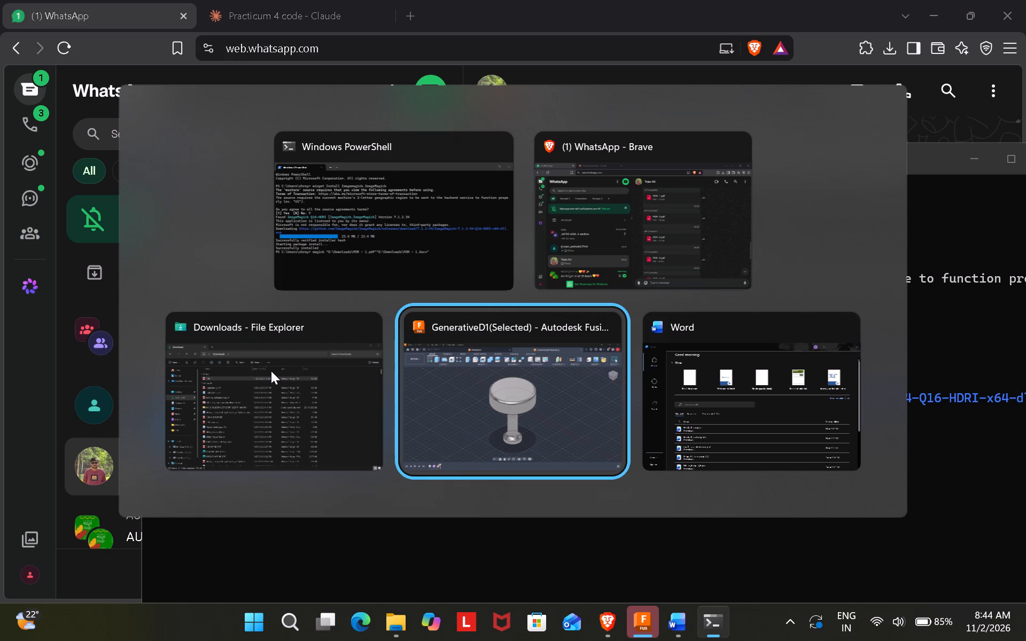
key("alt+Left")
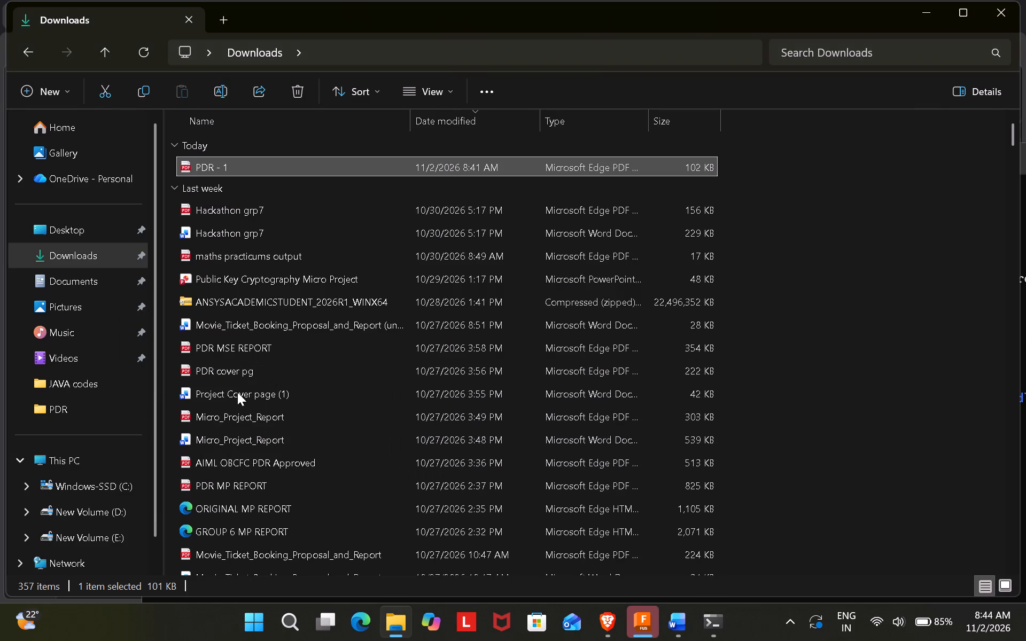
right_click(252, 392)
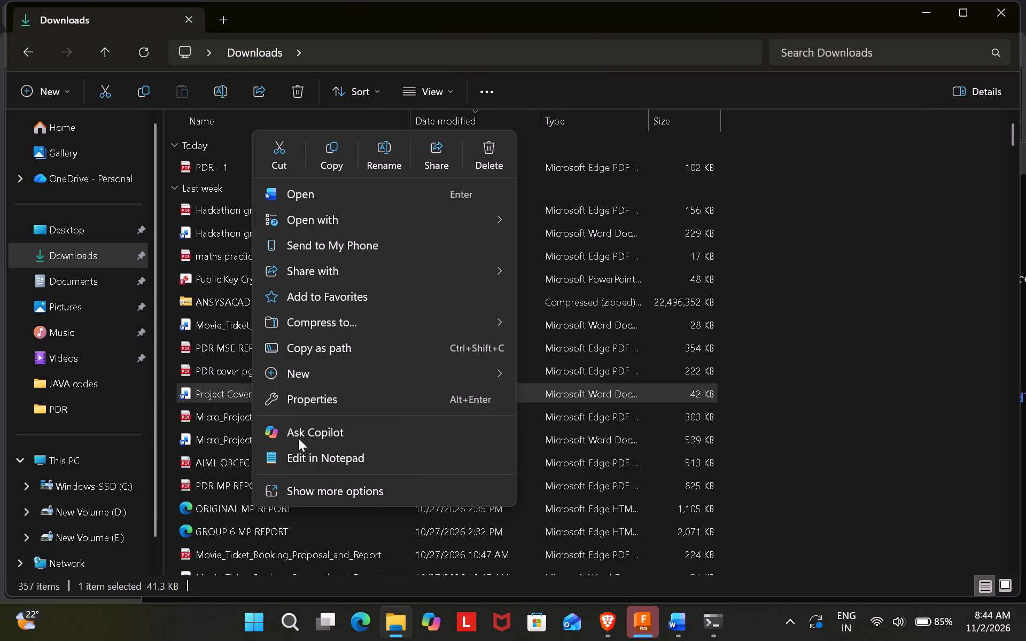
left_click(359, 343)
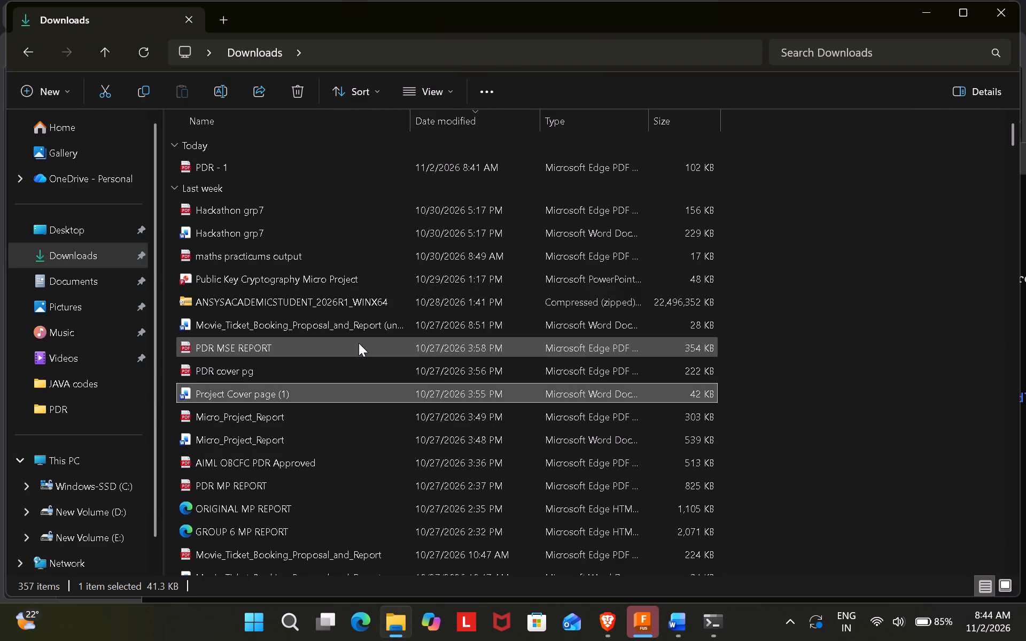
left_click(850, 58)
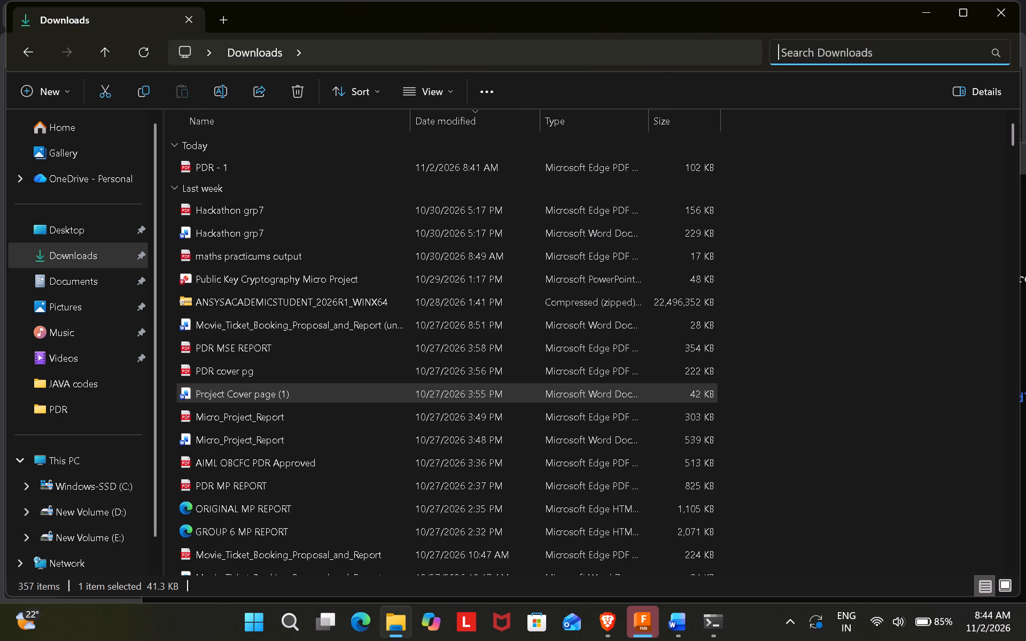
key("ctrl+v")
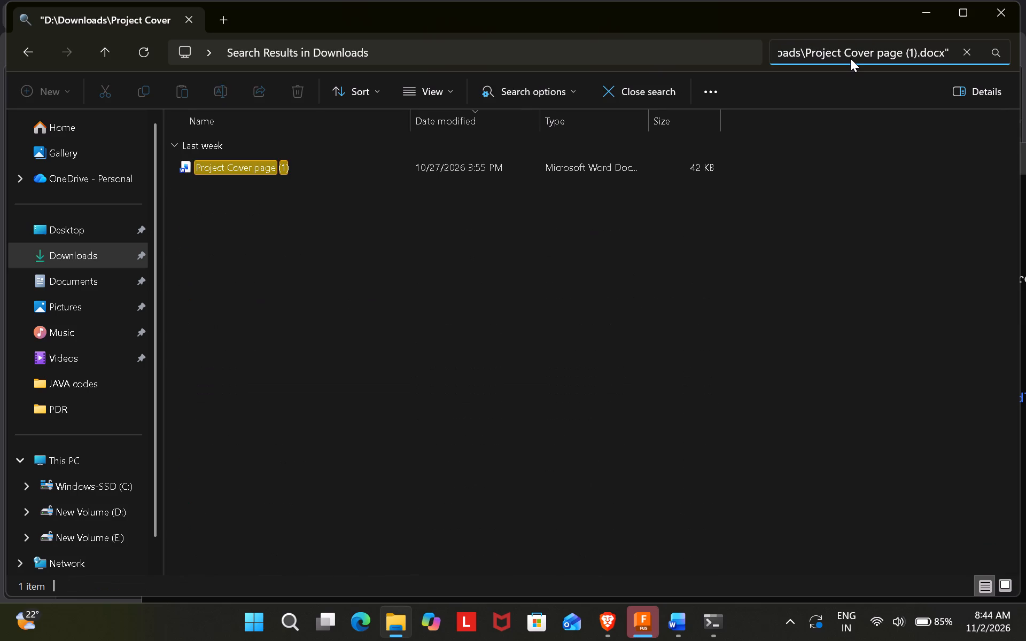
Return to PowerShell and run the magick command to try converting PDR - 1.pdf into PDR - 1.docx.
key("alt+Tab")
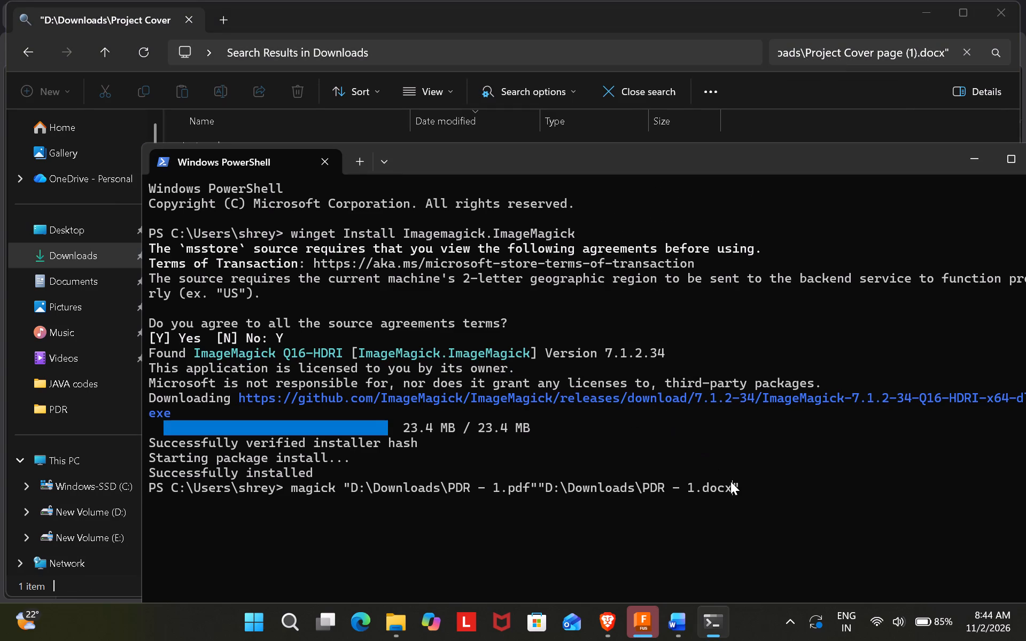
key("Right")
key("Return")
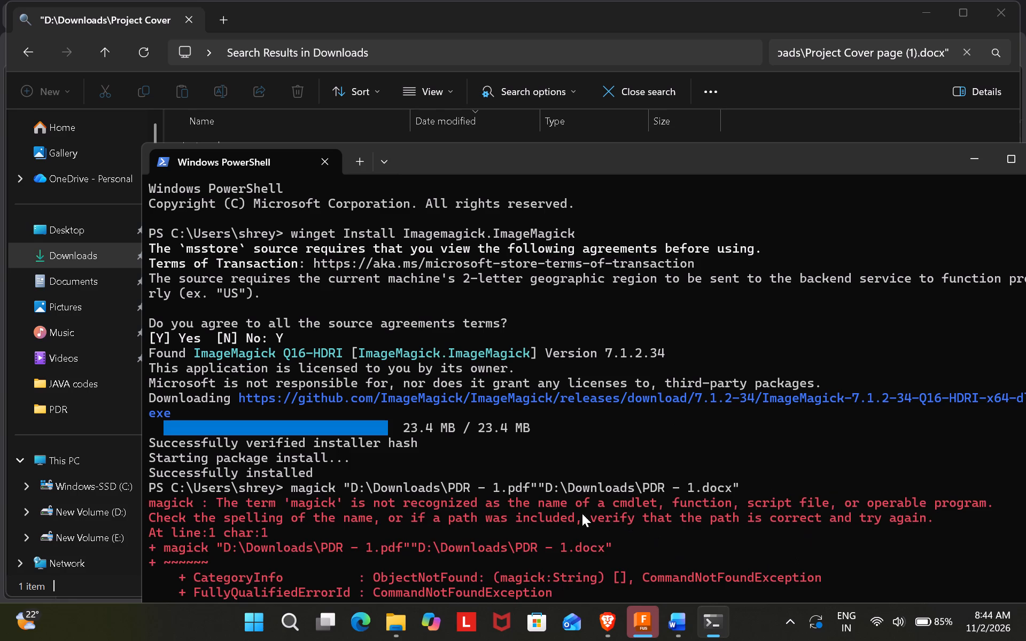
Move the PowerShell window fully onto the screen to read the complete command output and reach the prompt.
scroll(500, 502, "down", 3)
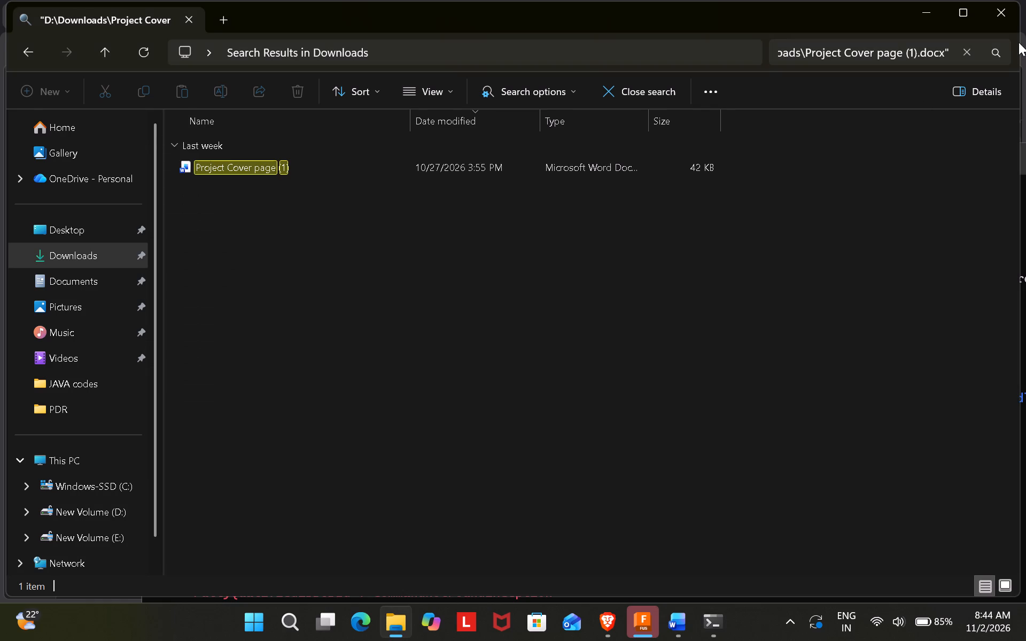
key("alt+Tab")
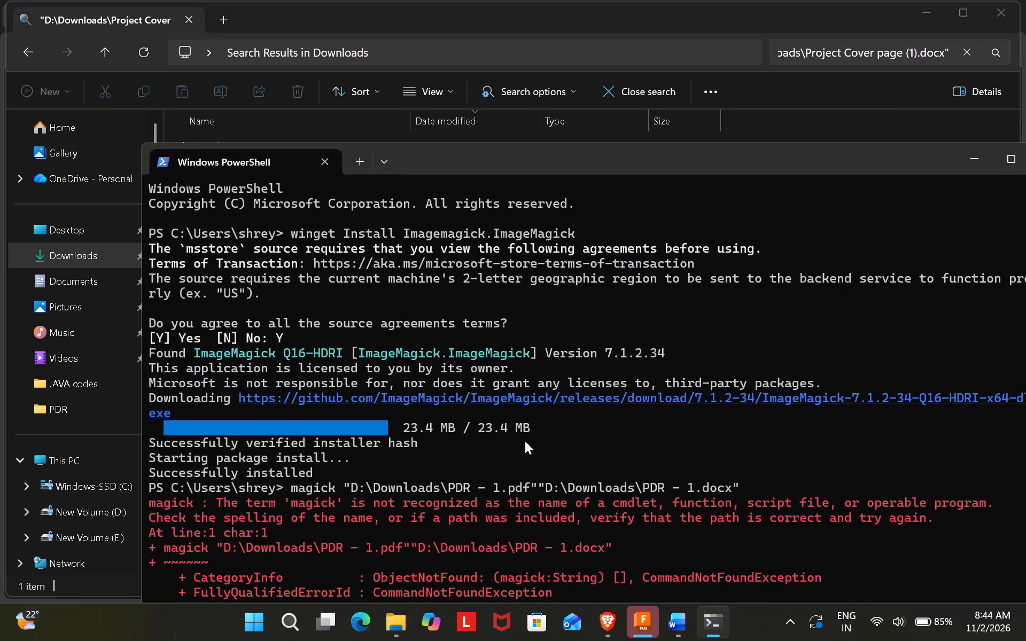
scroll(447, 452, "down", 2)
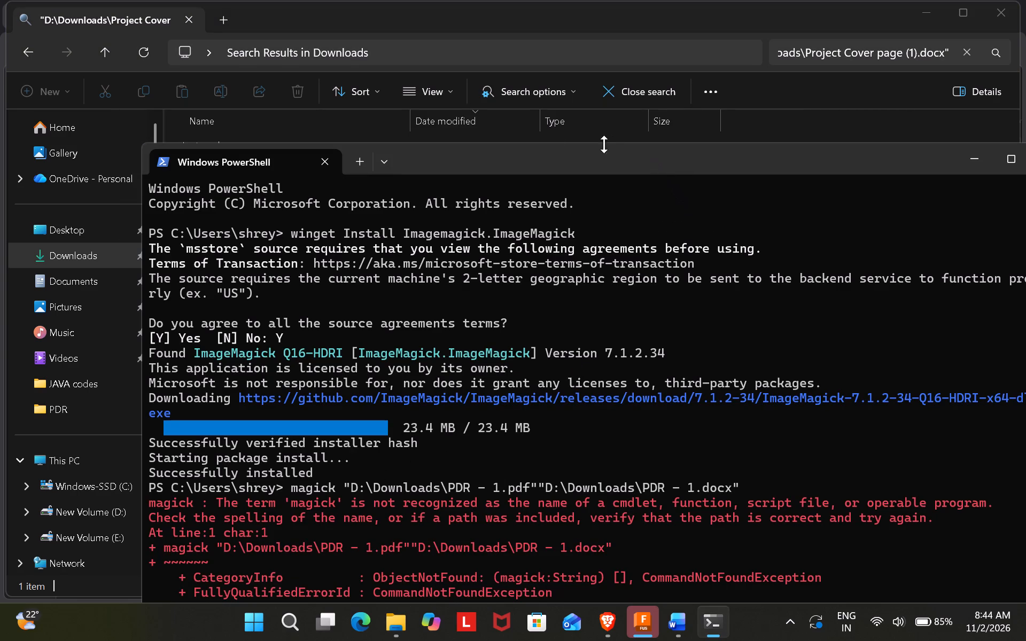
left_click_drag(496, 168, 425, 111)
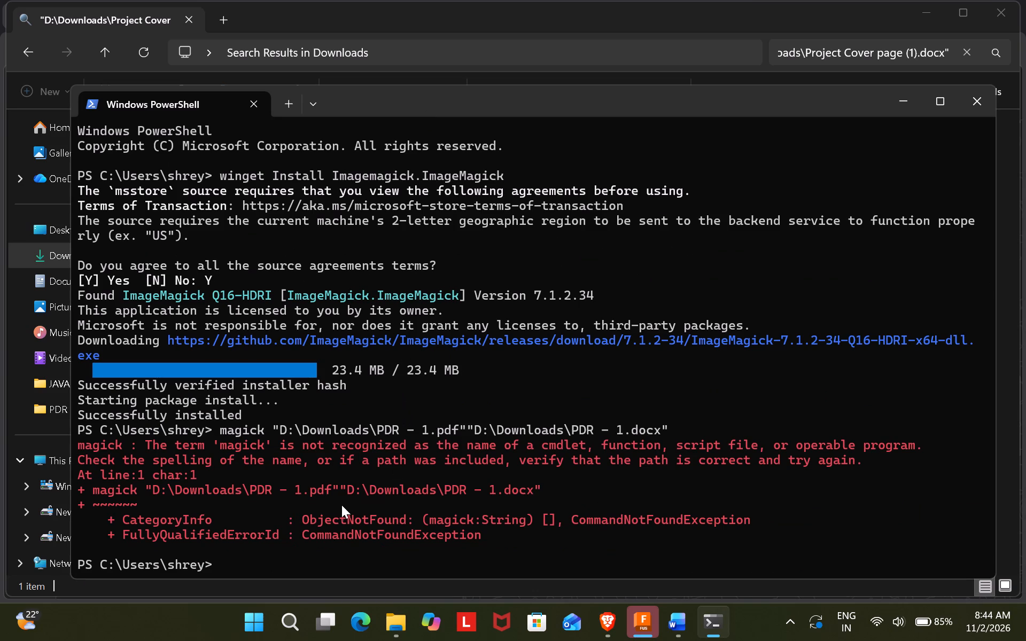
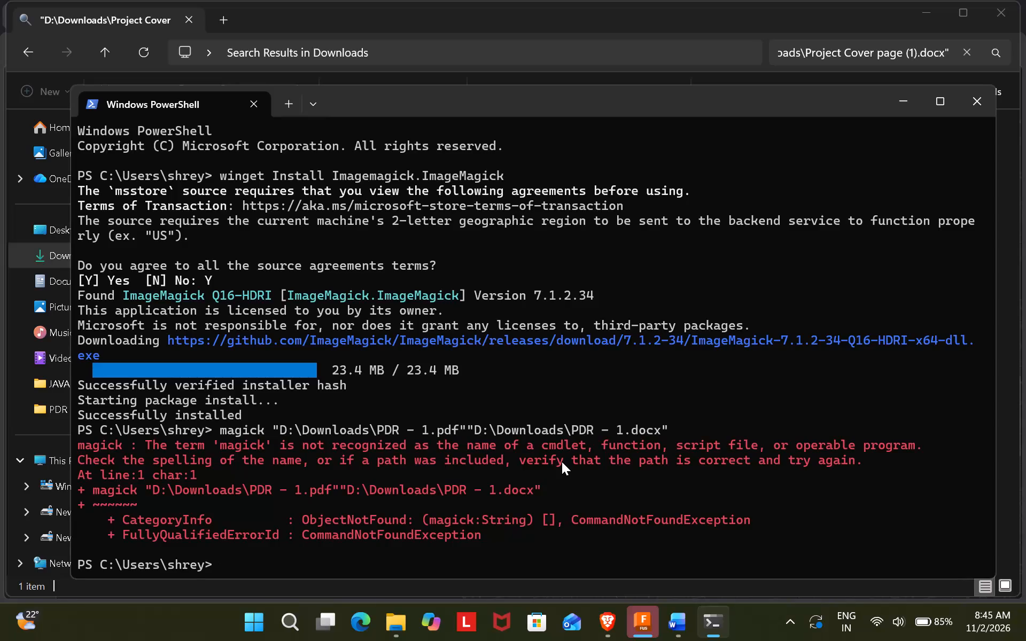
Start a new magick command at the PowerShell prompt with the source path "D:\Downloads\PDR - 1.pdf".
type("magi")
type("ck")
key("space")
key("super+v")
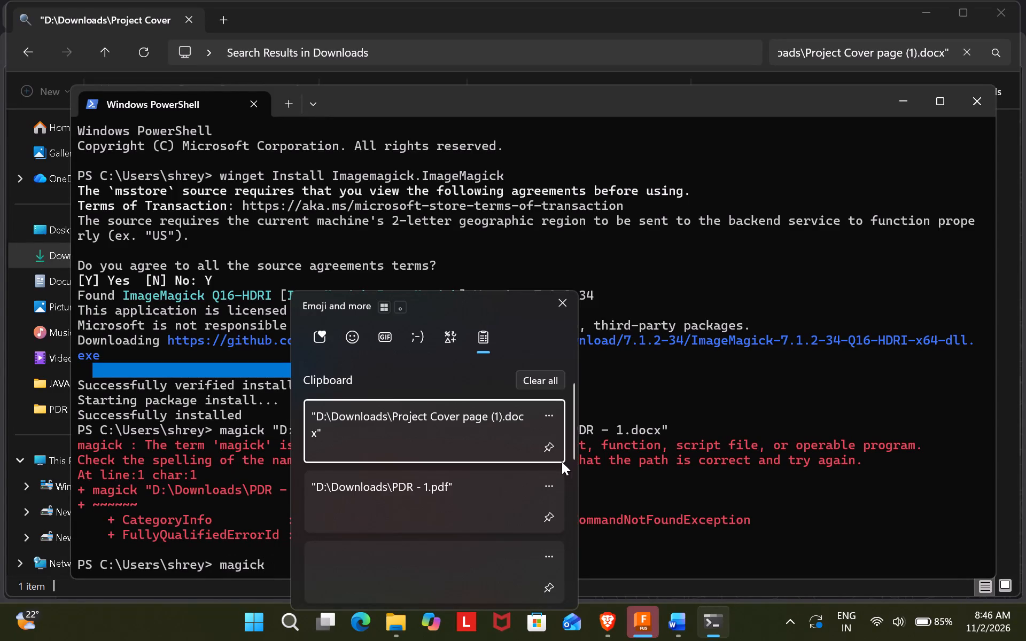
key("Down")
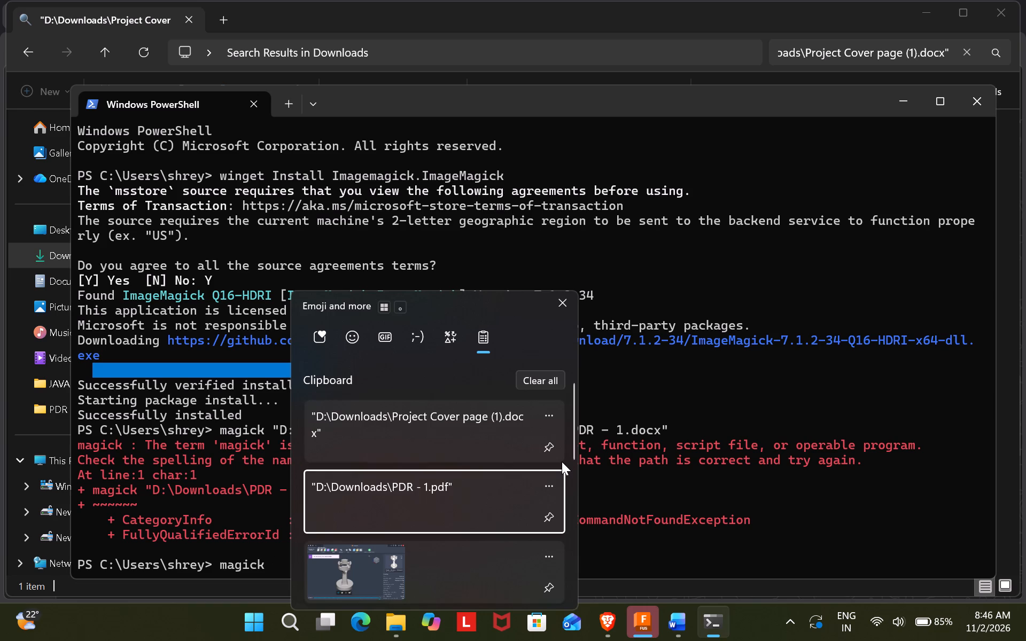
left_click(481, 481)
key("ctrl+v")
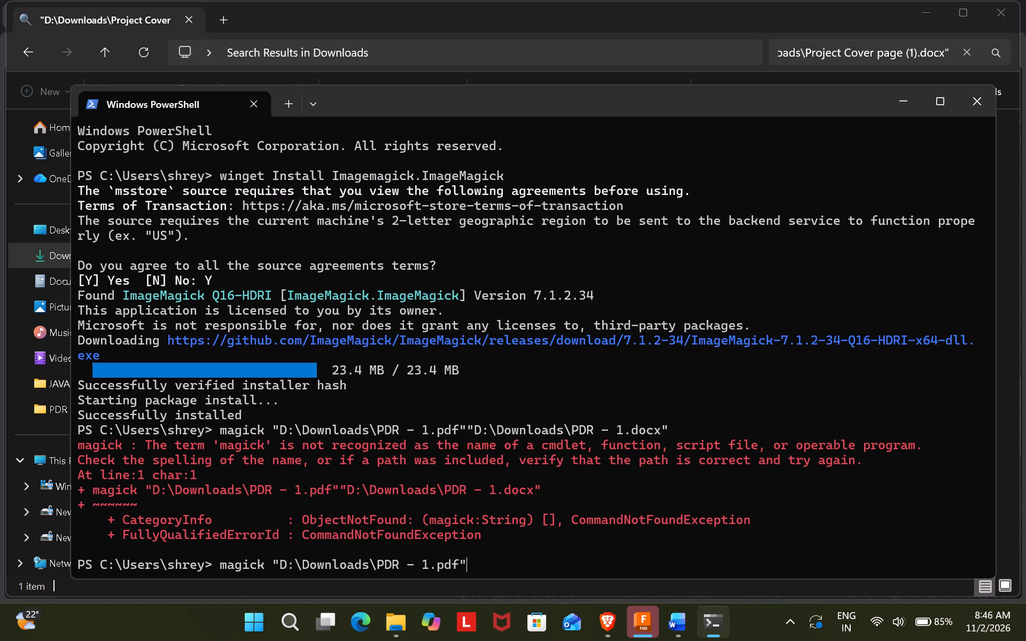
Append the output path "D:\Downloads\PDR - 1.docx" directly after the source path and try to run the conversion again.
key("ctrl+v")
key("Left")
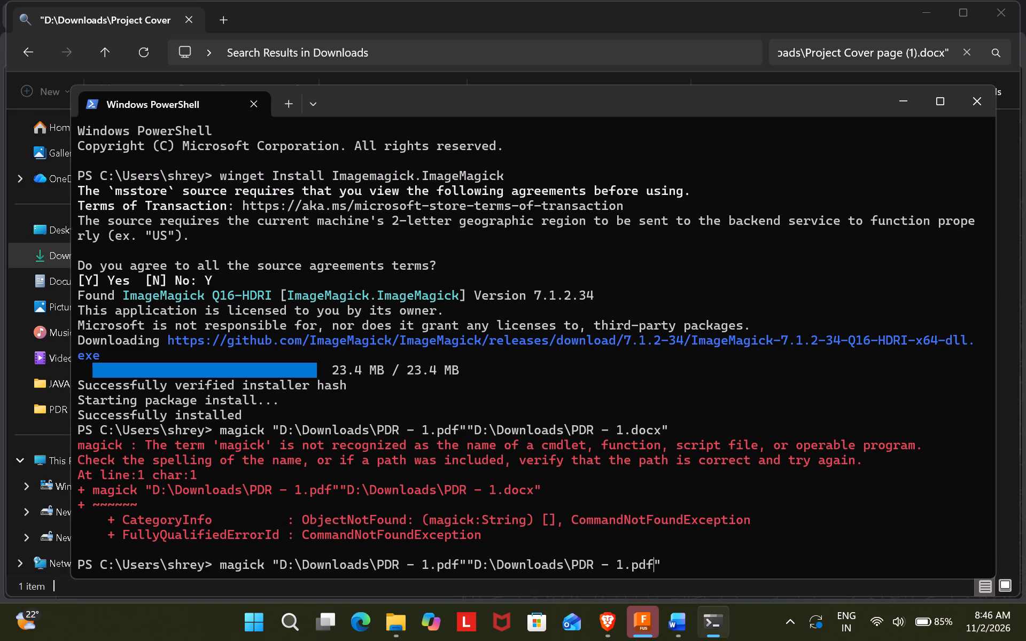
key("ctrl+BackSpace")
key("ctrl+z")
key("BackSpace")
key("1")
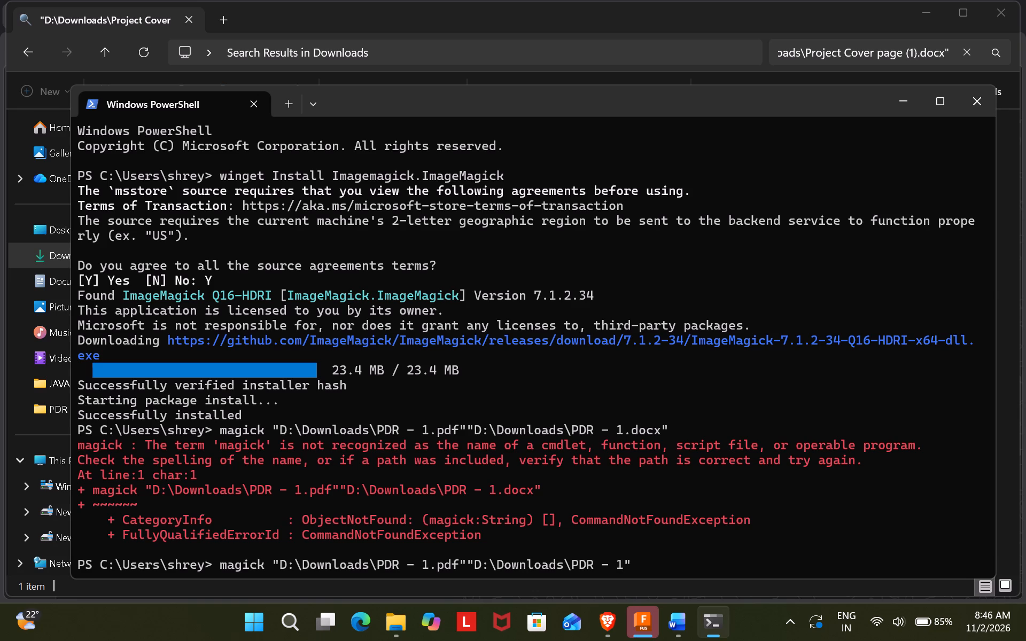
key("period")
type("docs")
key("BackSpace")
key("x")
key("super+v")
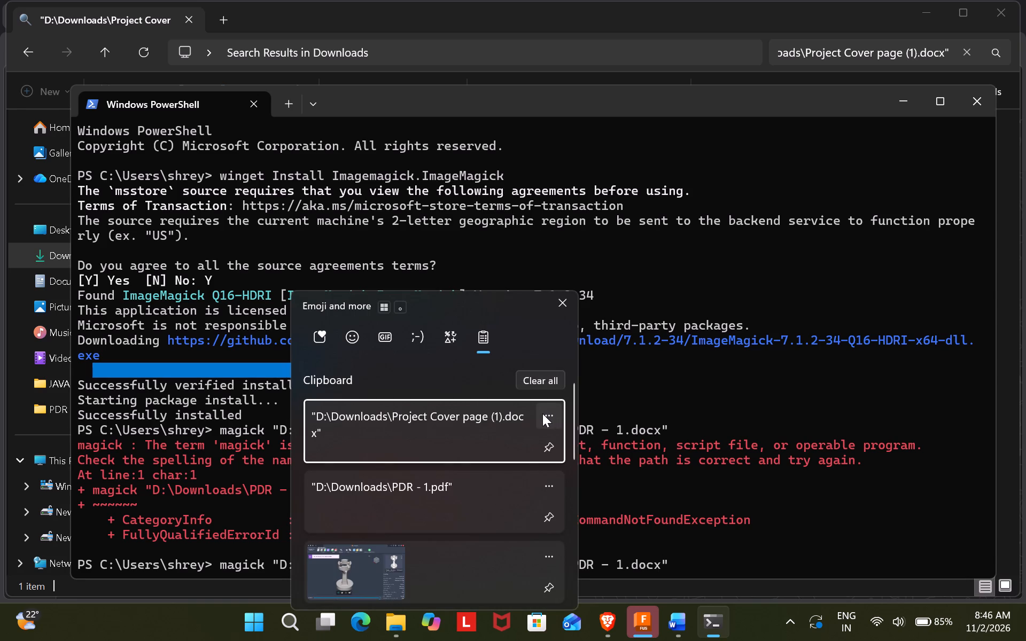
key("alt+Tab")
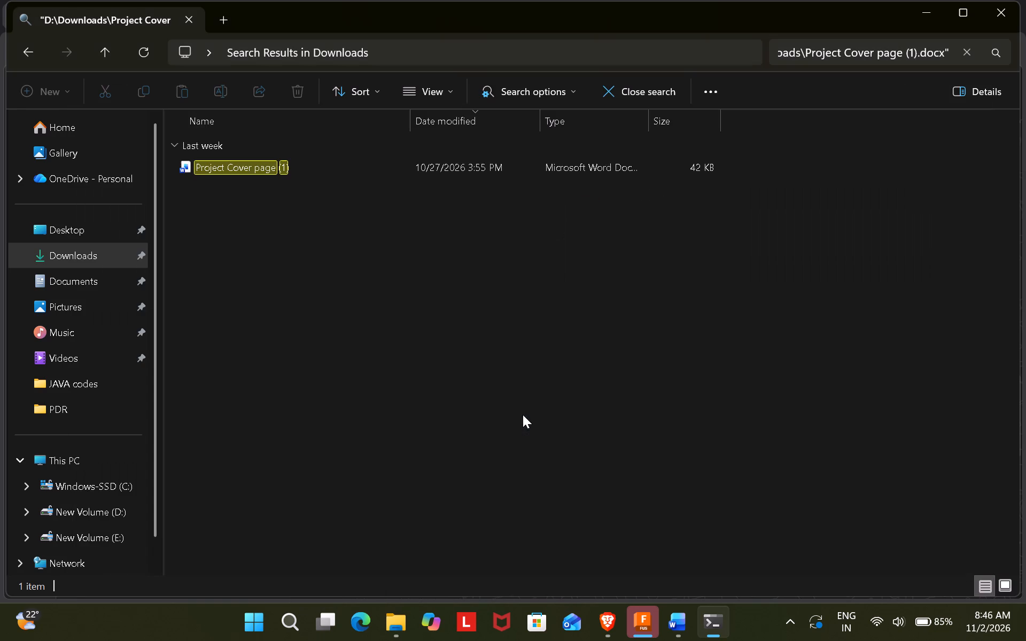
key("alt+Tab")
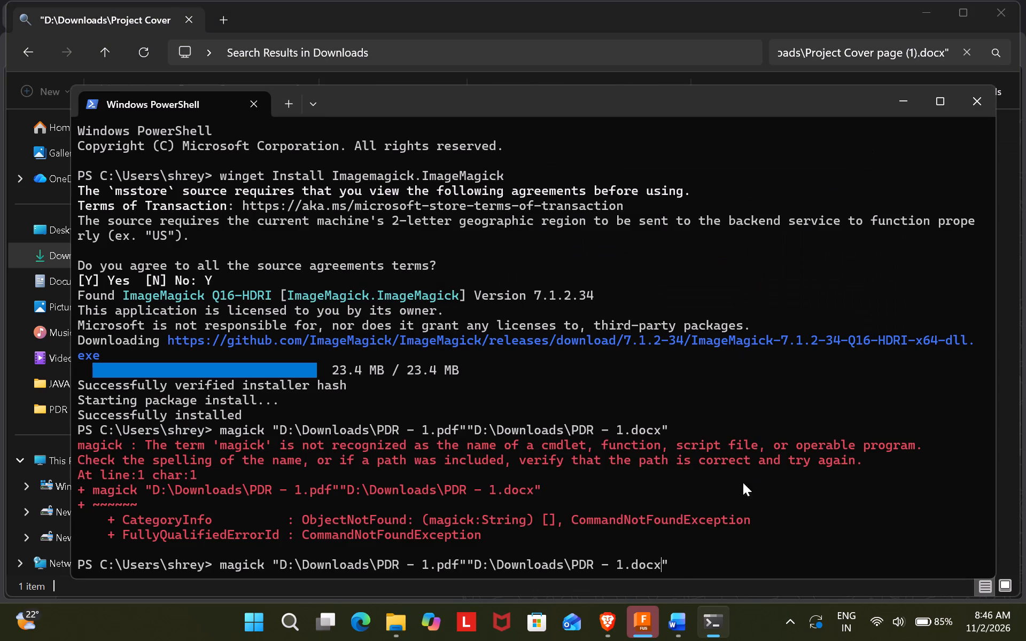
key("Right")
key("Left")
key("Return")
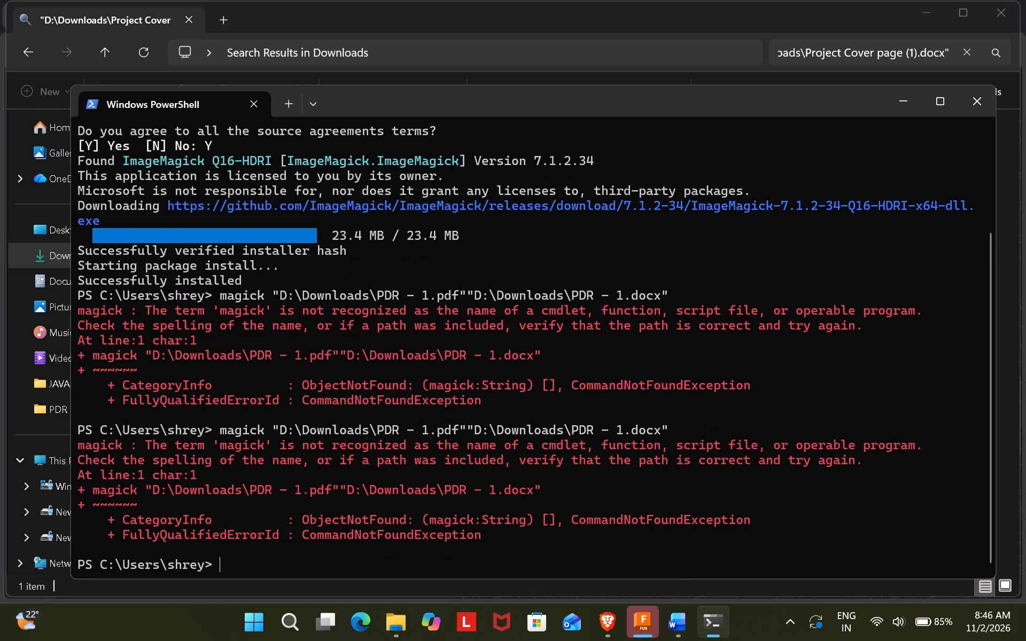
Close the PowerShell window and open Command Prompt.
left_click(971, 107)
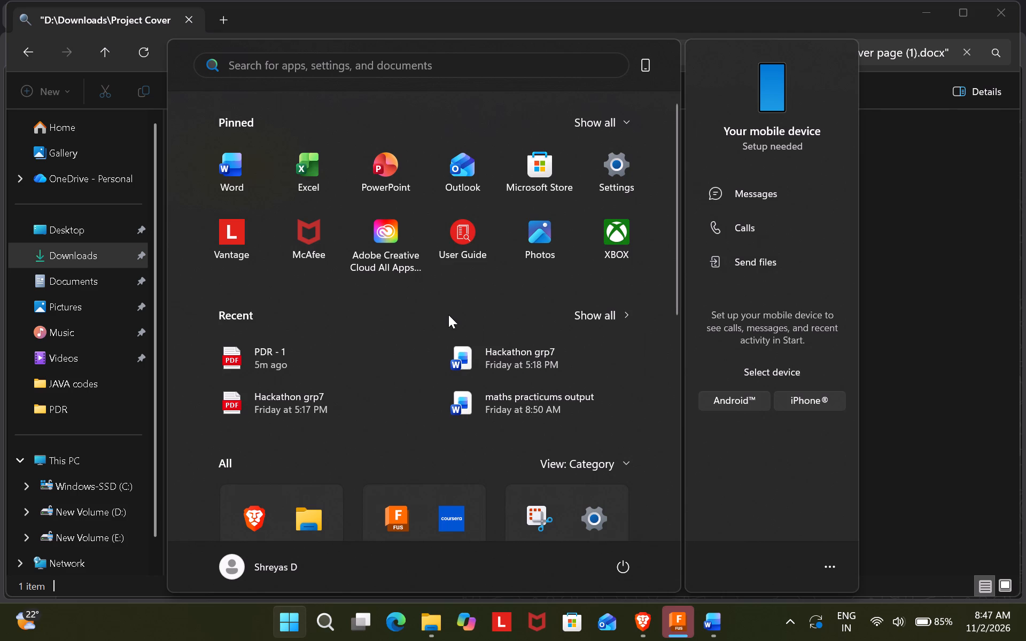
type("cm")
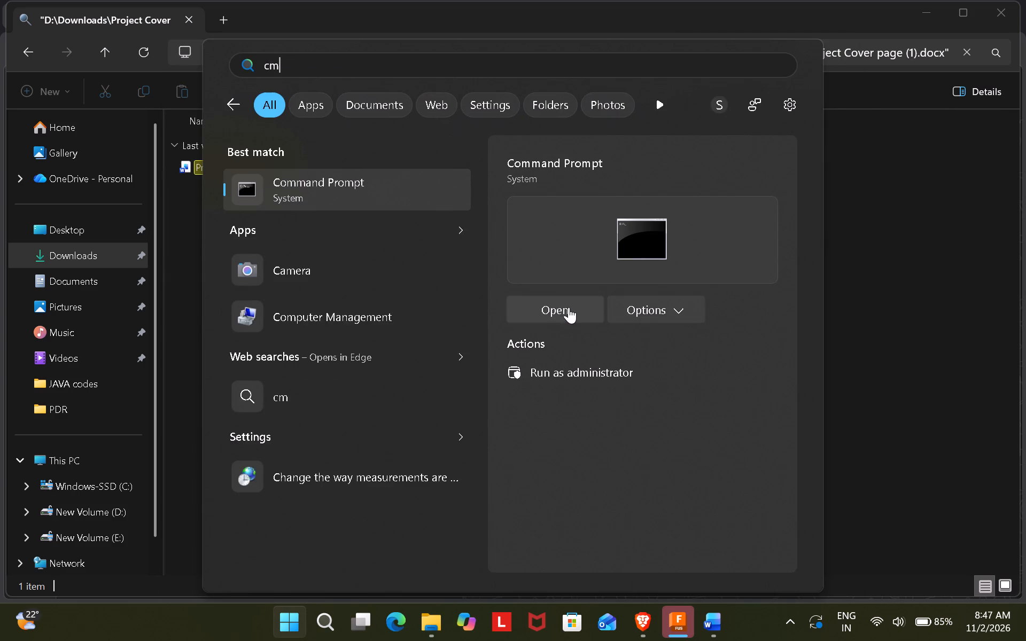
left_click(575, 311)
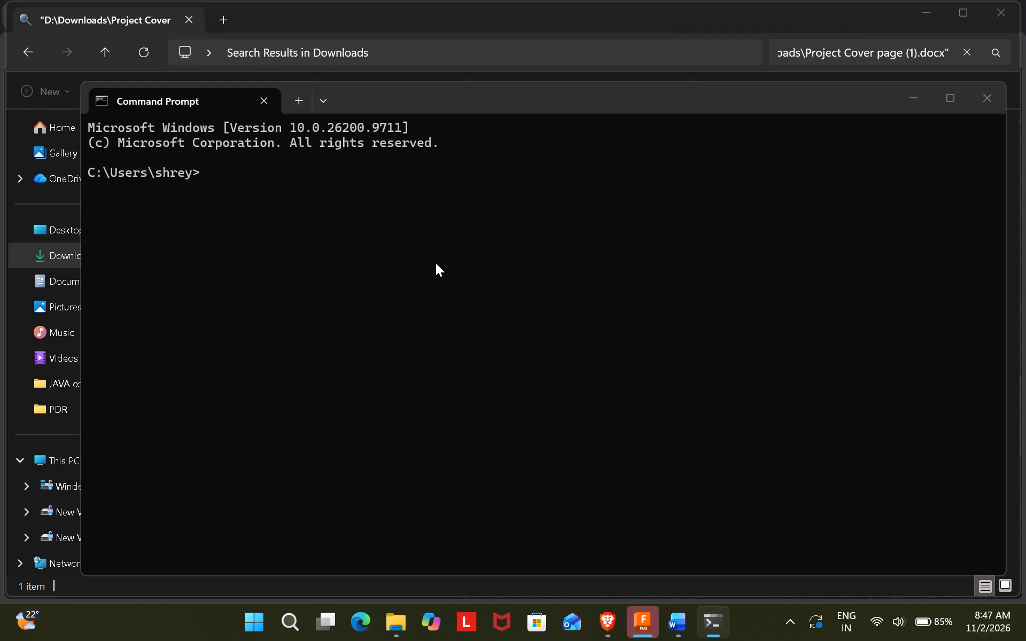
Try to run magick "D:\Downloads\PDR - 1.pdf""D:\Downloads\PDR - 1.docx" in Command Prompt.
type("ma")
type("gick")
key("space")
key("ctrl+v")
key("ctrl+v")
key("Left")
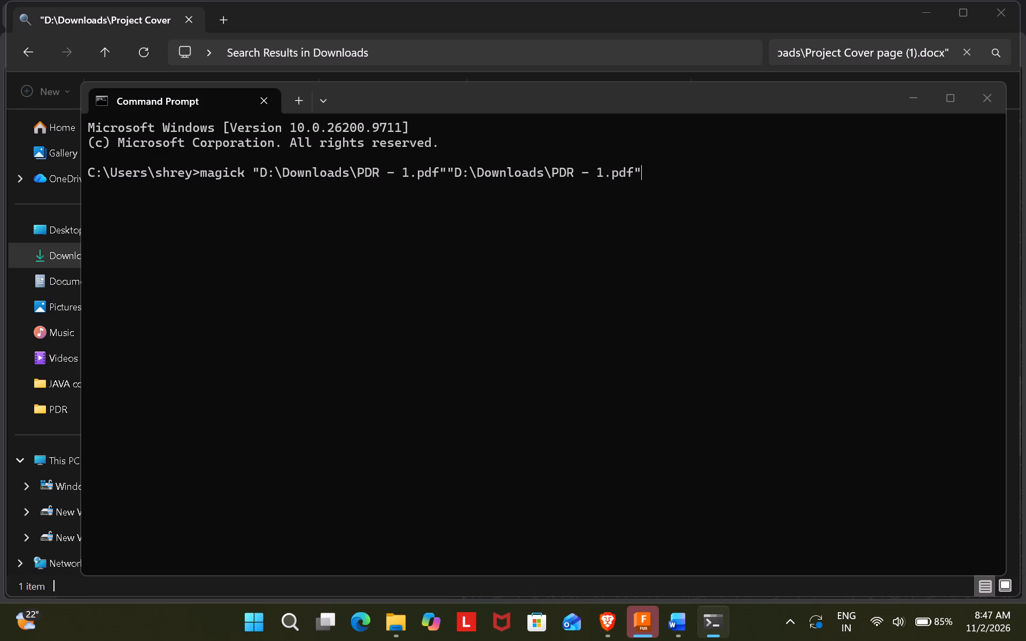
key("BackSpace")
key("BackSpace")
key("BackSpace")
type("docx")
key("Return")
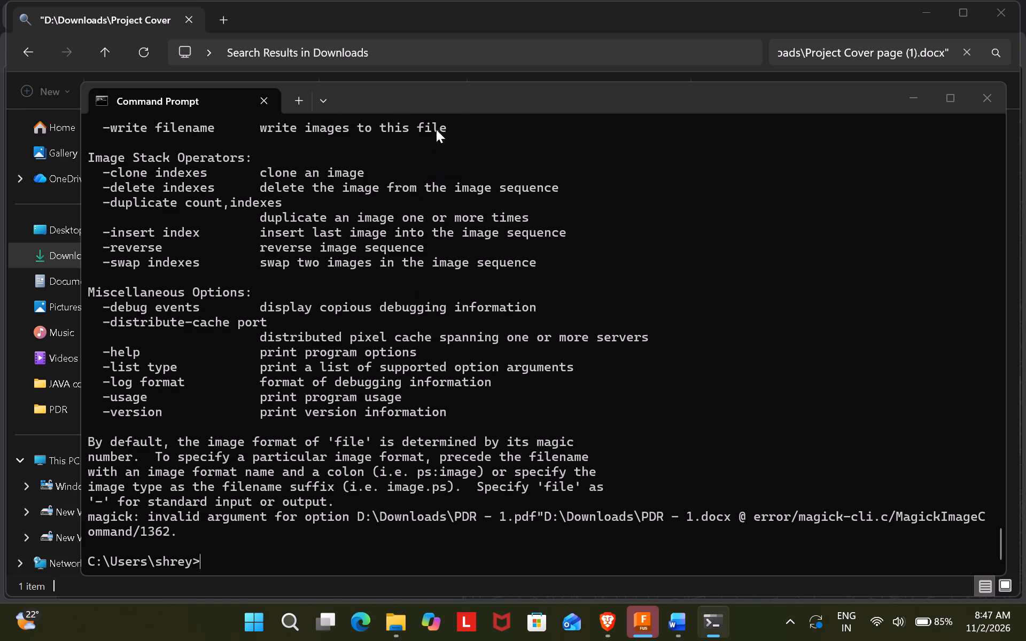
Clear the search in File Explorer and refresh the Downloads folder to check for the converted Word document.
left_click_drag(453, 102, 436, 338)
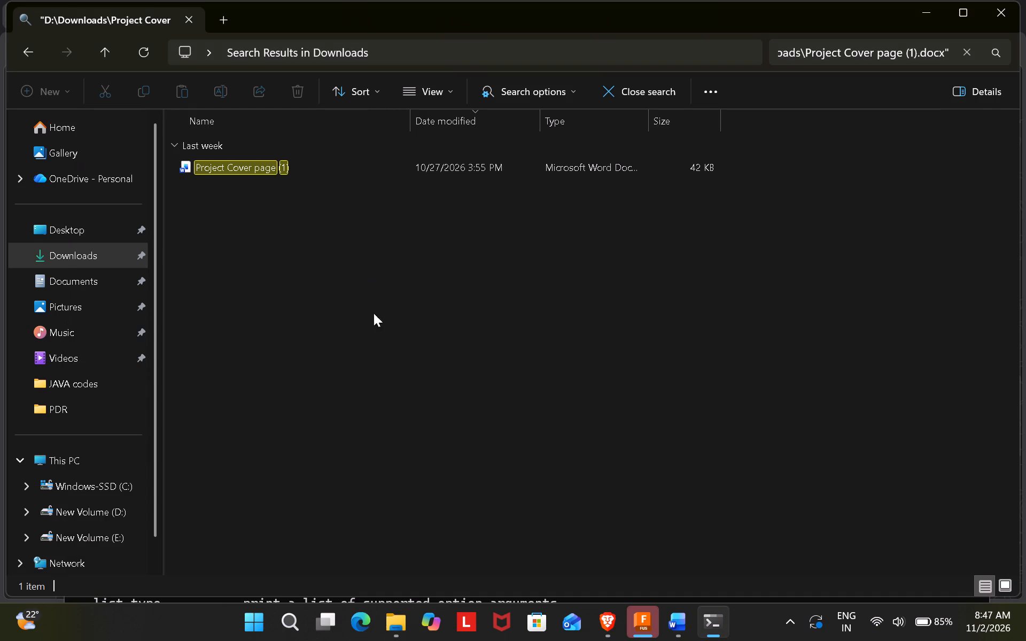
left_click(971, 52)
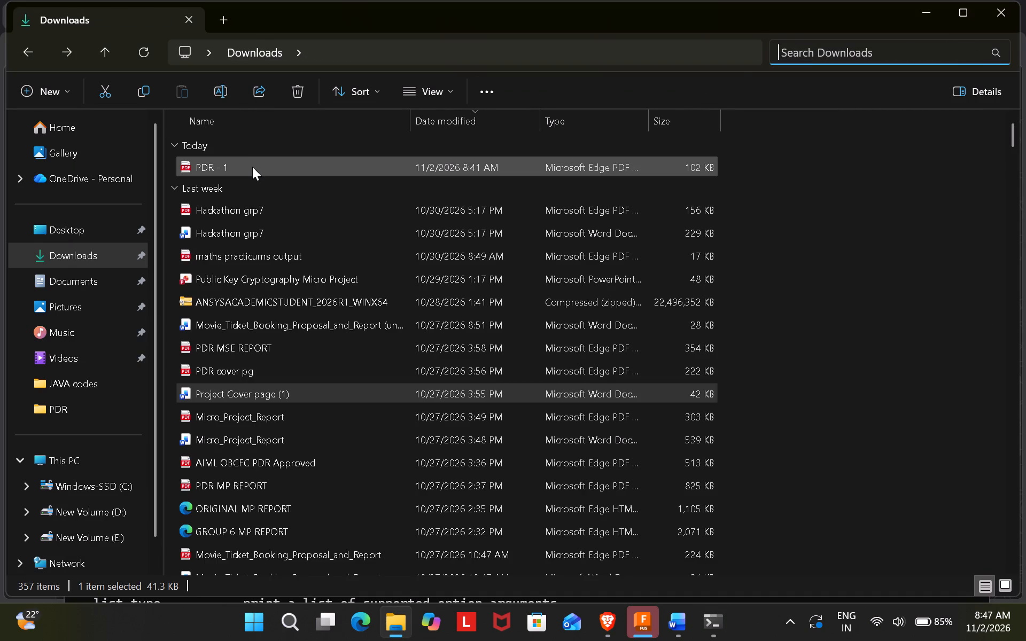
left_click(144, 51)
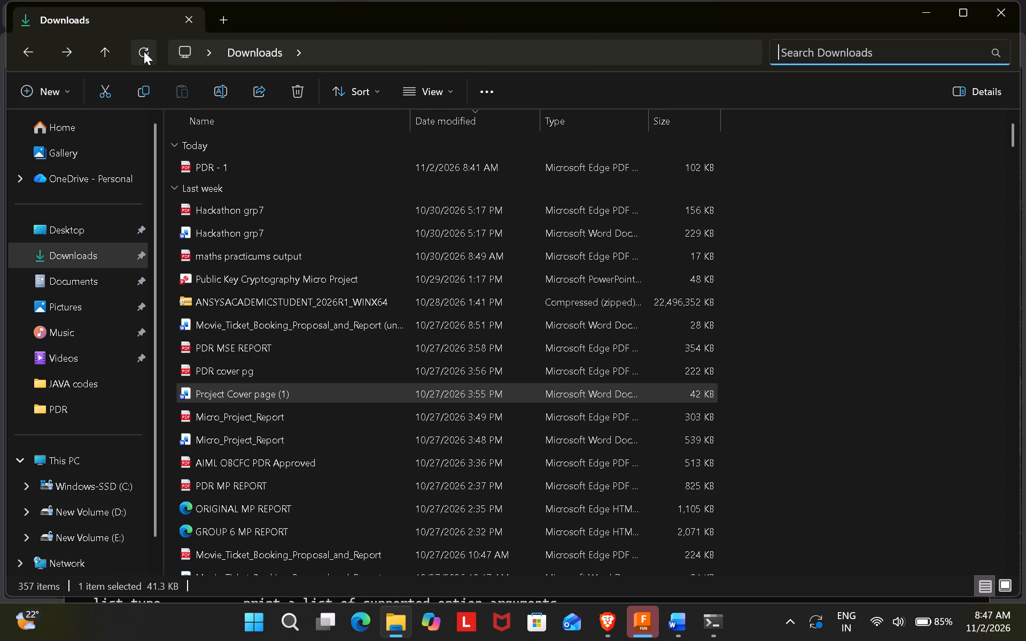
Return to Command Prompt, move its window fully onto the screen and examine the magick command's output.
key("alt+Tab")
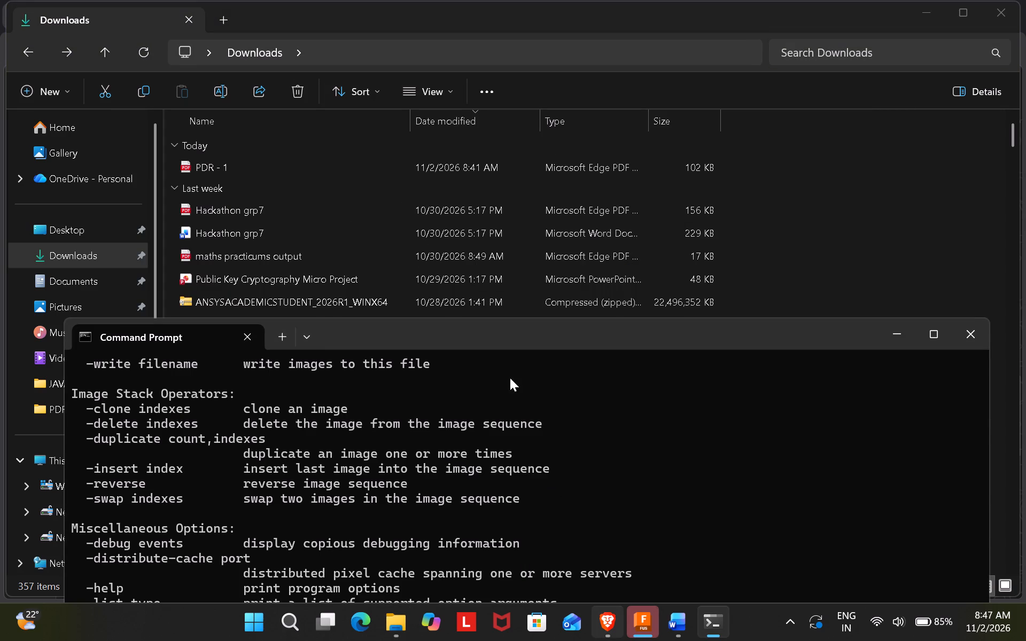
left_click_drag(499, 330, 470, 138)
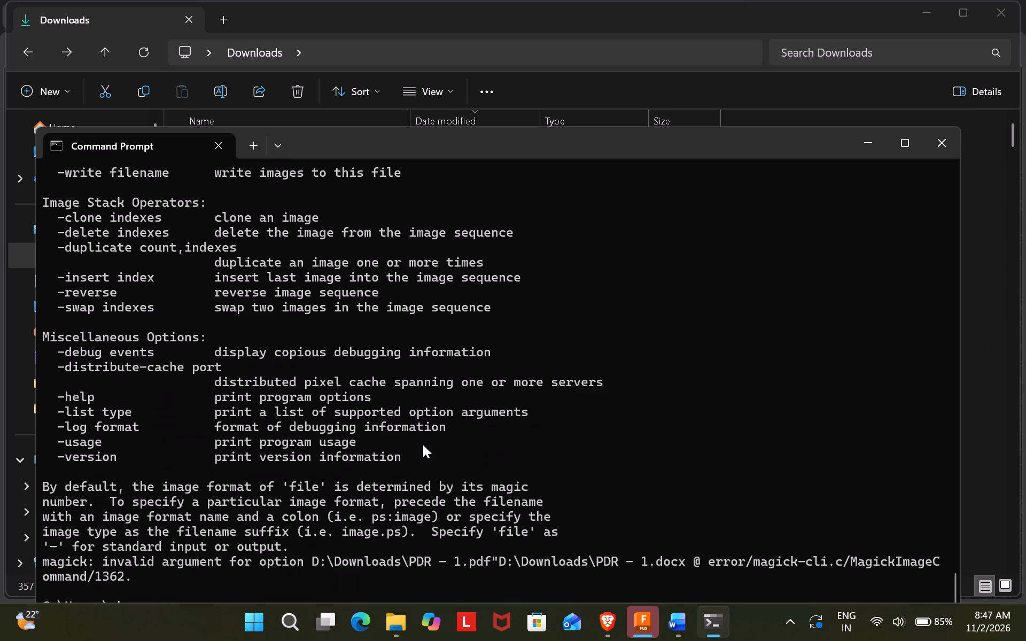
scroll(423, 444, "down", 19)
left_click_drag(580, 140, 596, 99)
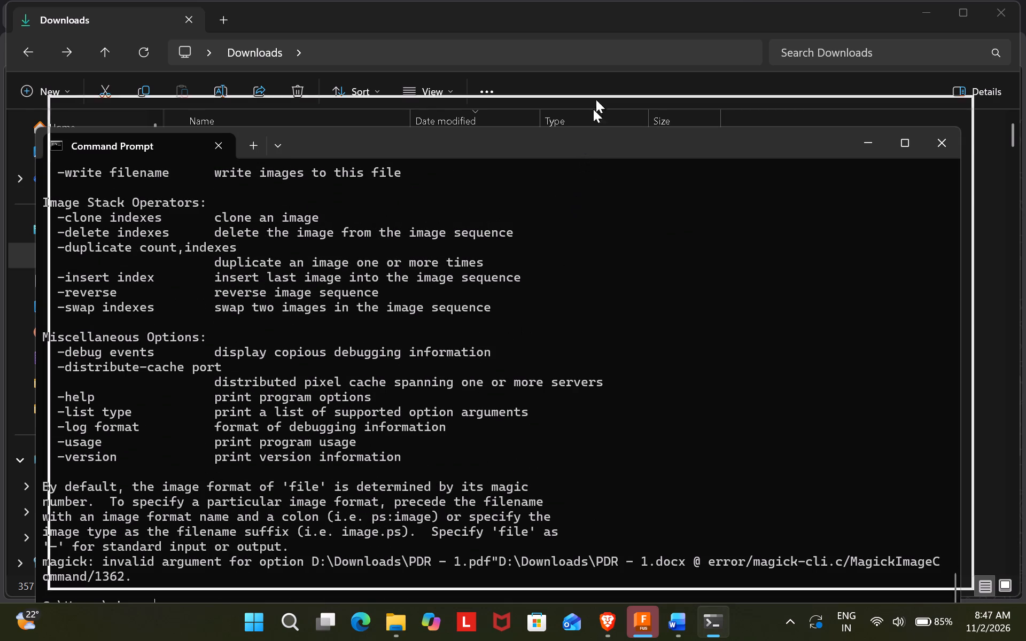
left_click_drag(596, 99, 633, 24)
scroll(440, 376, "down", 2)
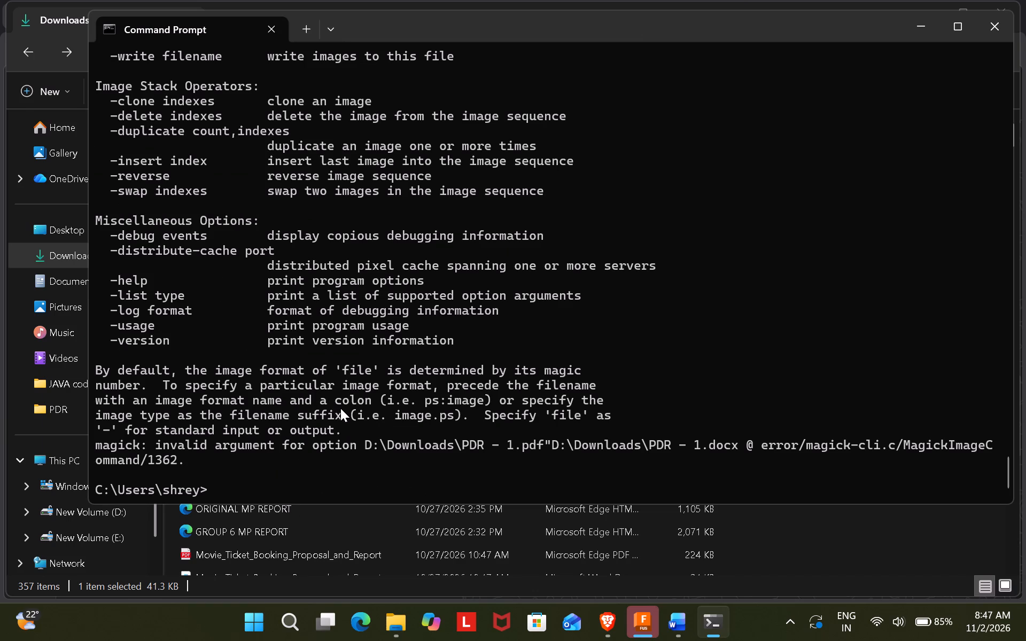
scroll(502, 412, "left", 2)
scroll(502, 412, "down", 2)
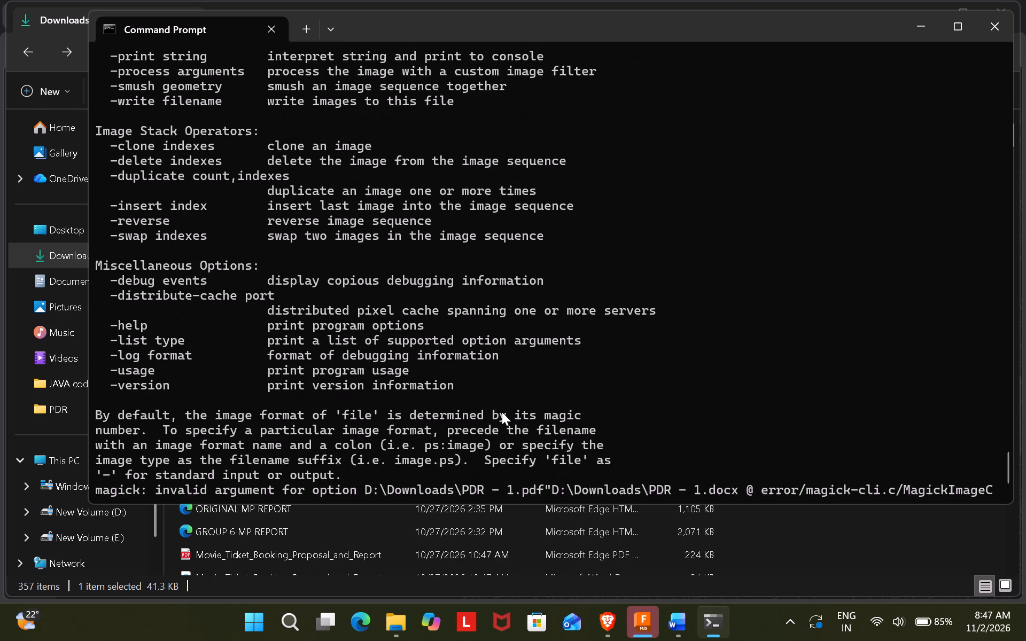
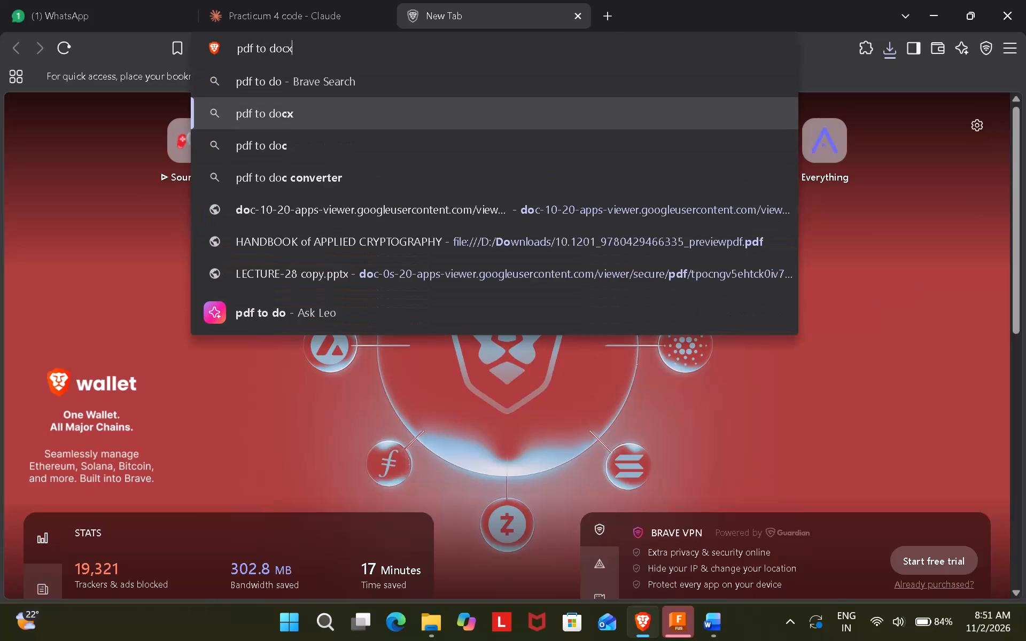
Search the web for "pdf to docx" and open iLovePDF's PDF to Word converter.
key("Return")
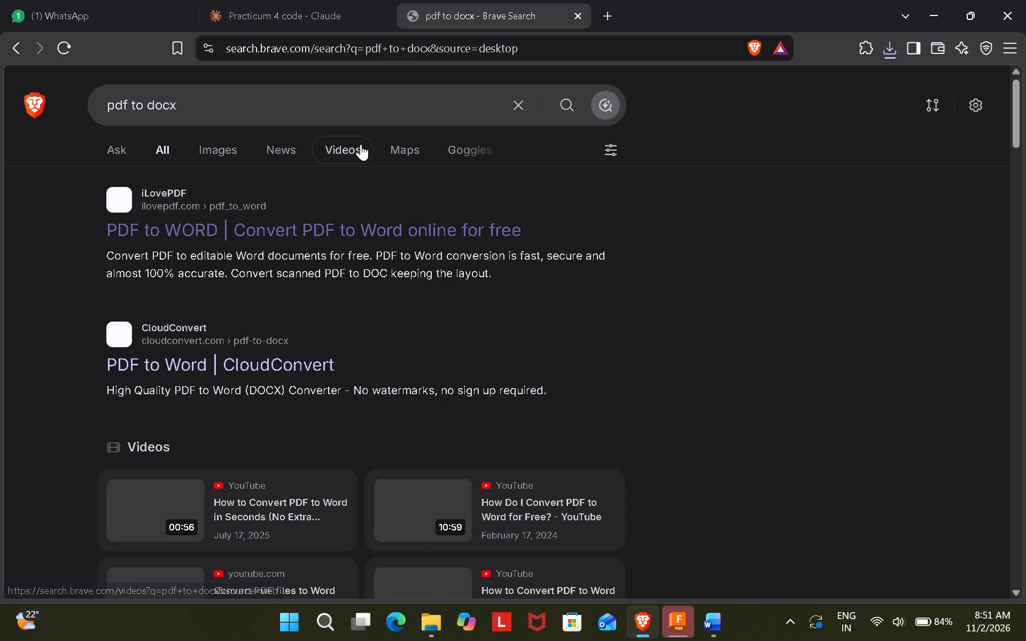
left_click(234, 230)
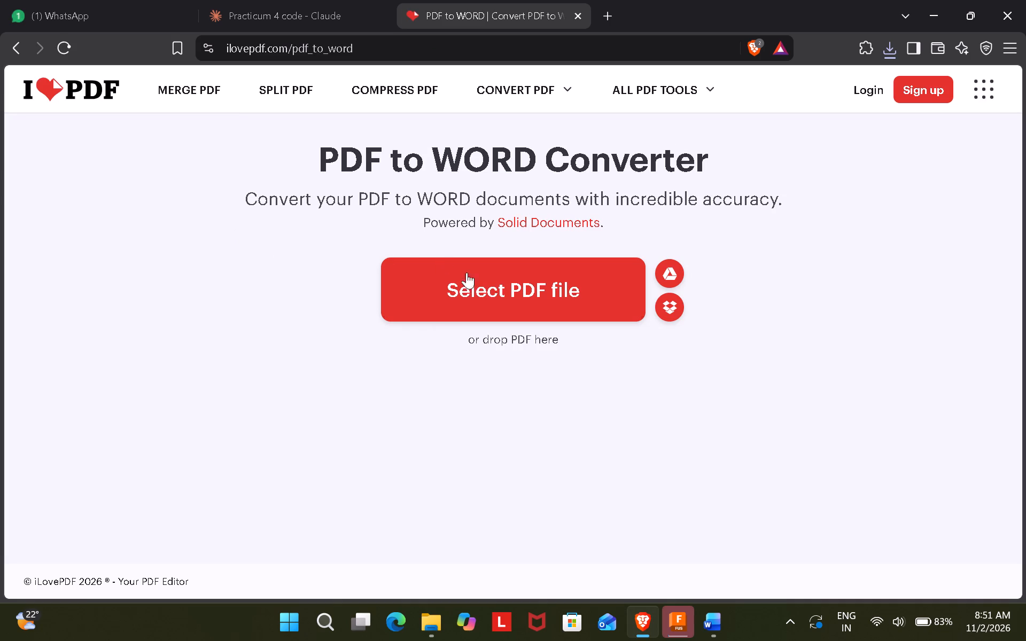
Load the five PDFs PDR - 1 to PDR - 5 from the Downloads folder into the converter.
left_click(487, 290)
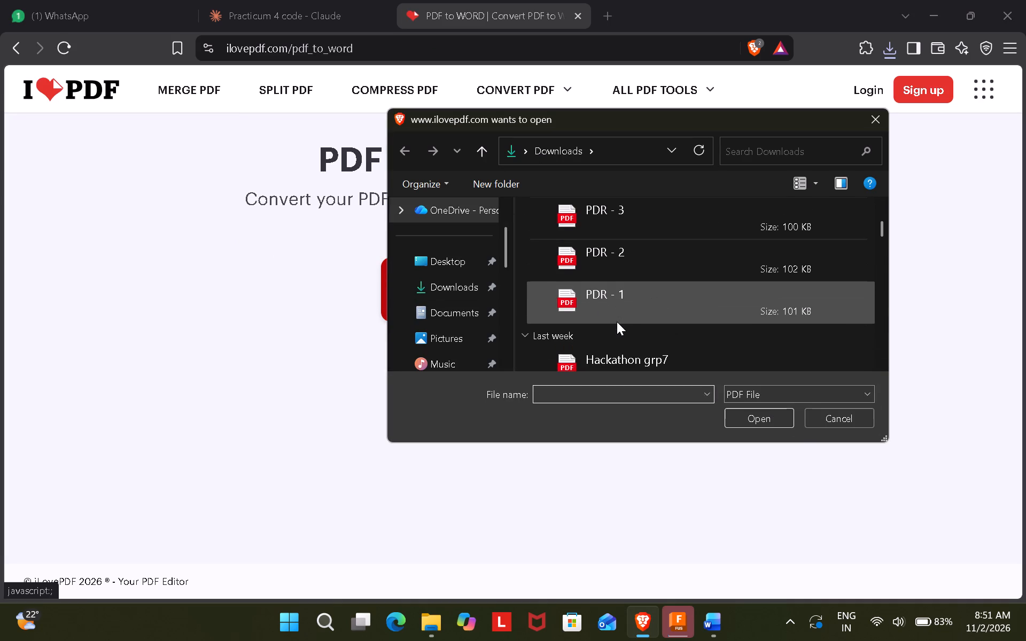
left_click(617, 322, "ctrl")
left_click(650, 260, "ctrl")
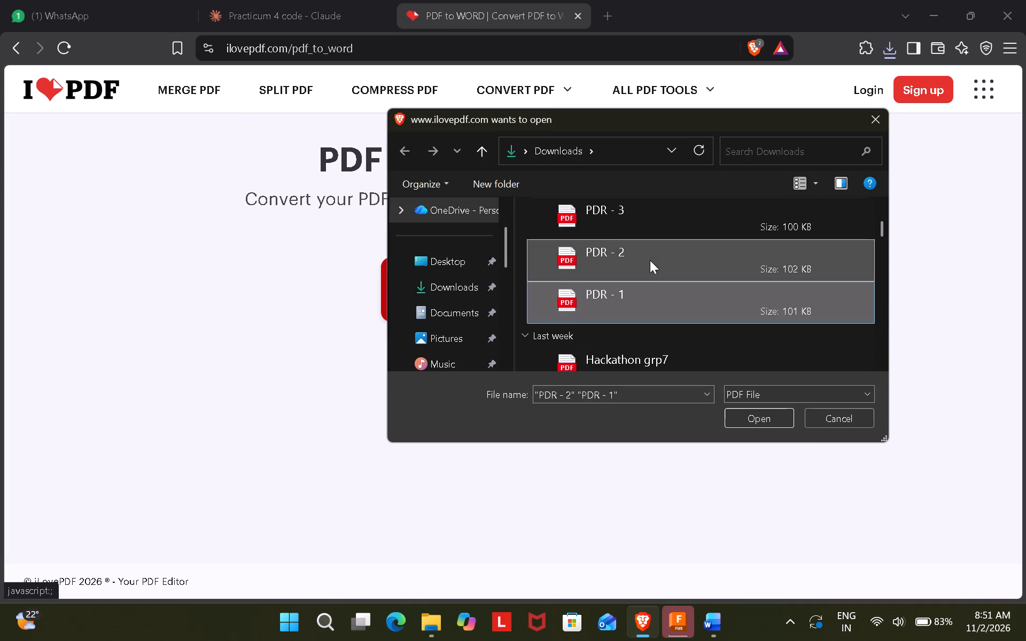
left_click(658, 215, "ctrl")
scroll(658, 215, "up", 1)
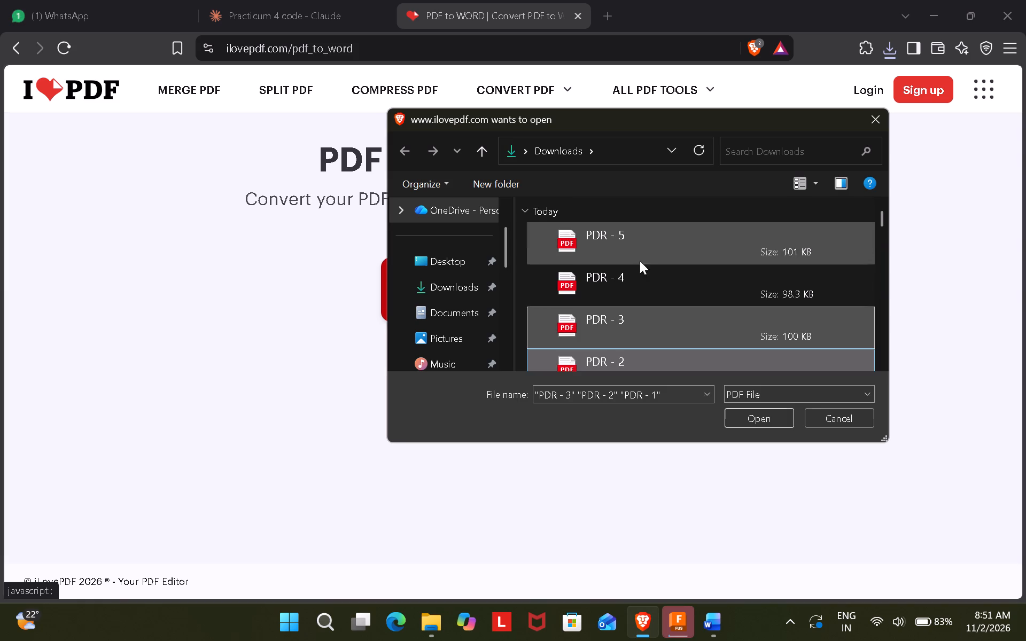
left_click(634, 277)
left_click(644, 253, "ctrl")
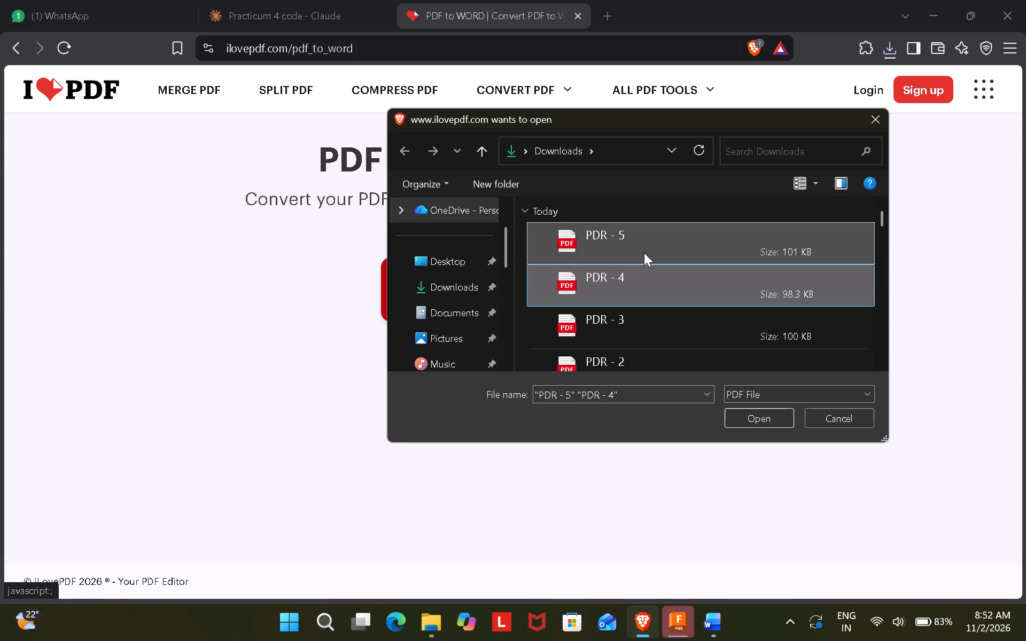
left_click(572, 211, "ctrl")
left_click(572, 211)
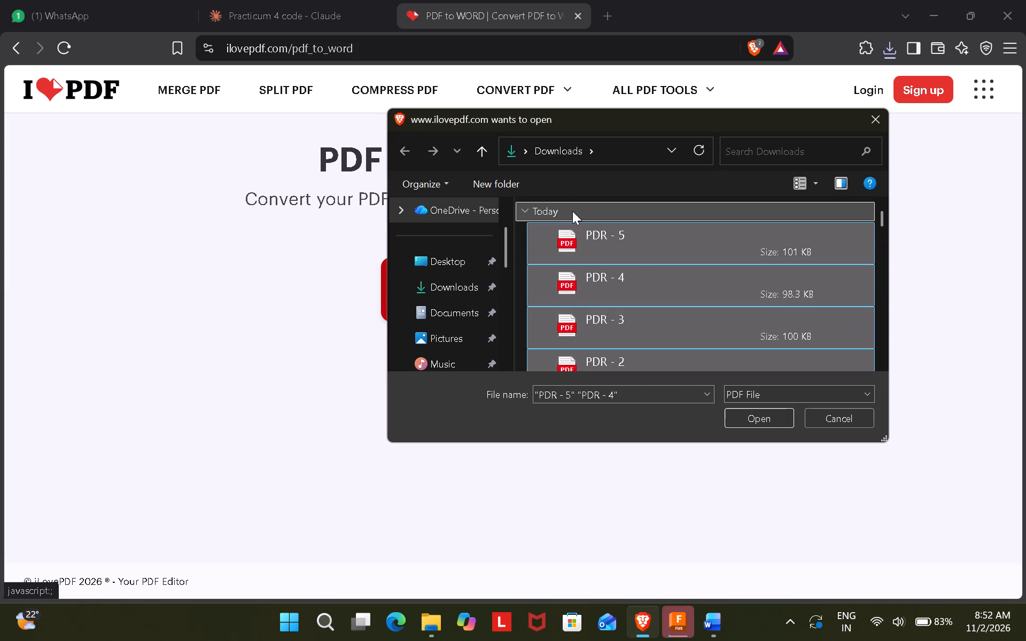
scroll(617, 273, "down", 2)
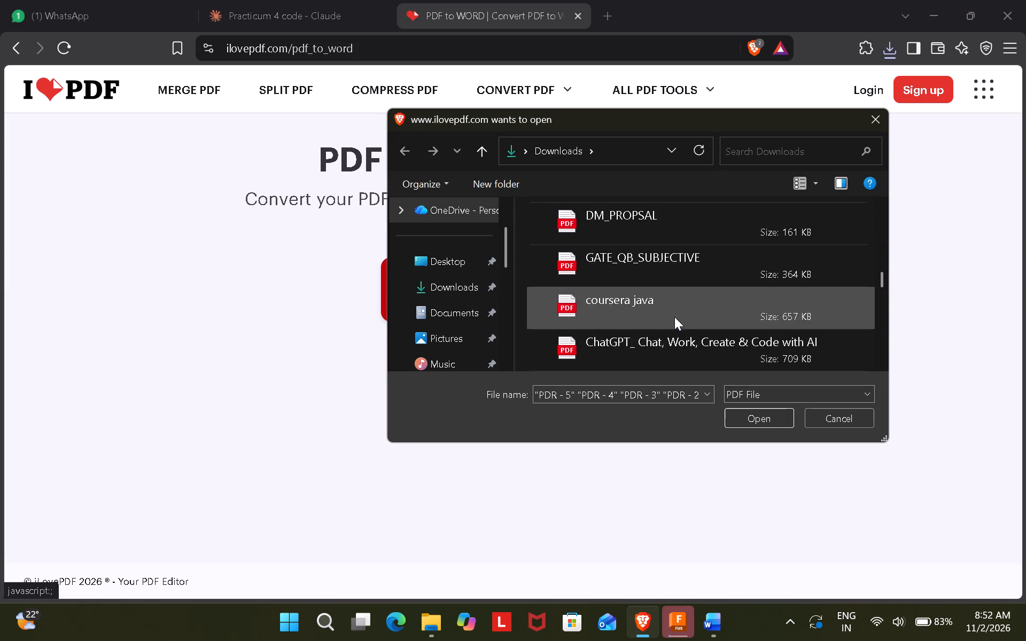
left_click(755, 419)
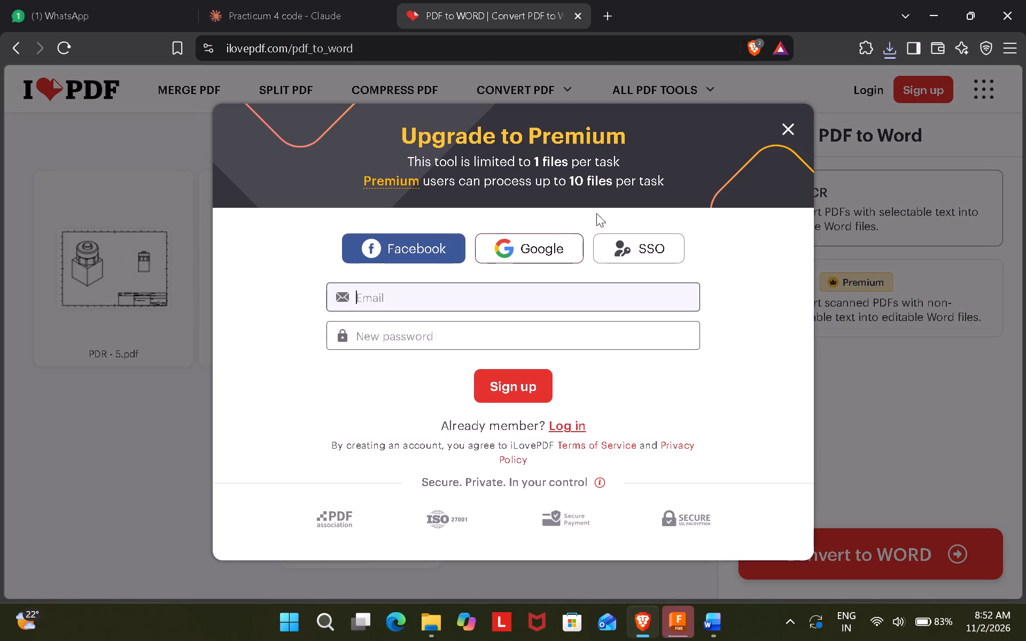
left_click(785, 129)
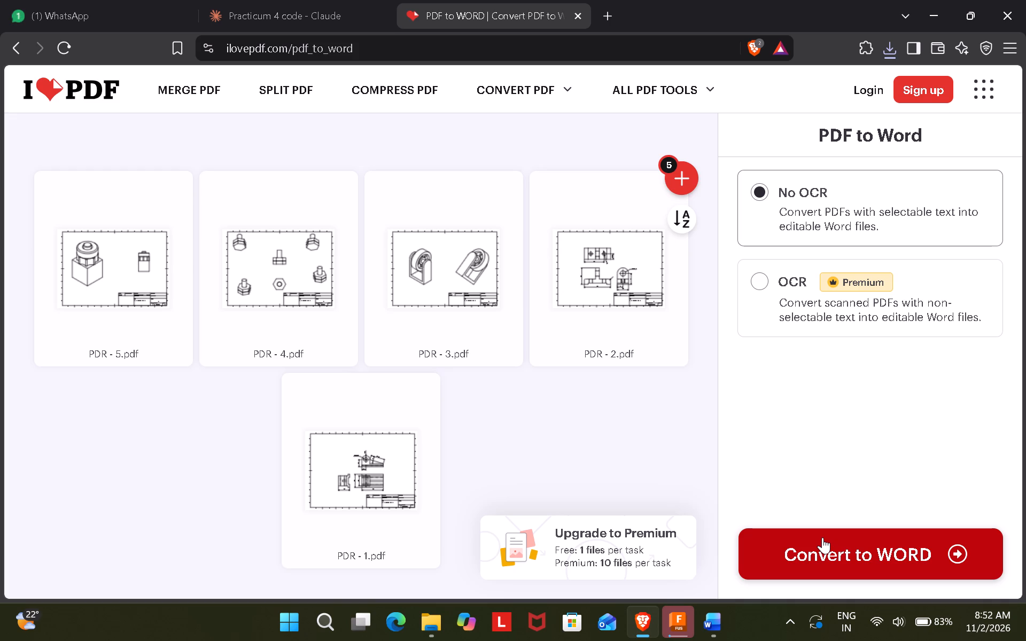
left_click(822, 537)
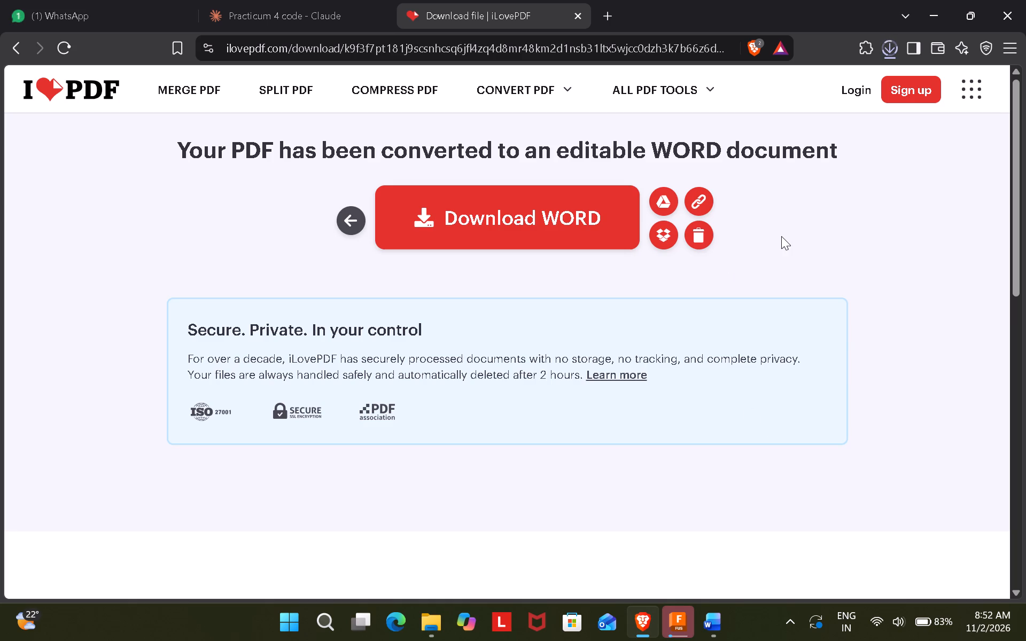
key("alt+Tab")
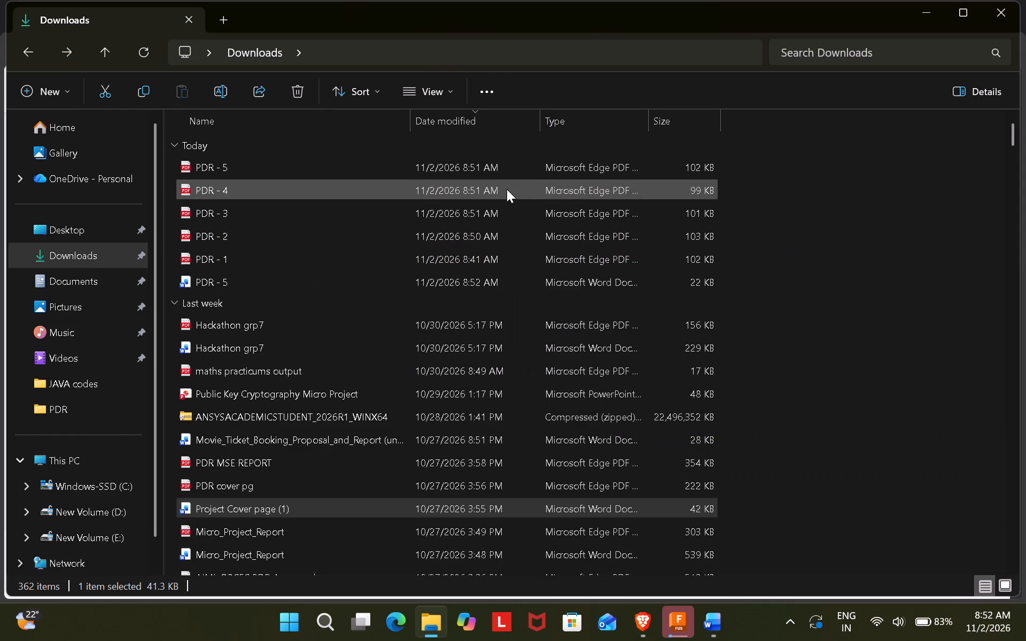
key("alt+Tab")
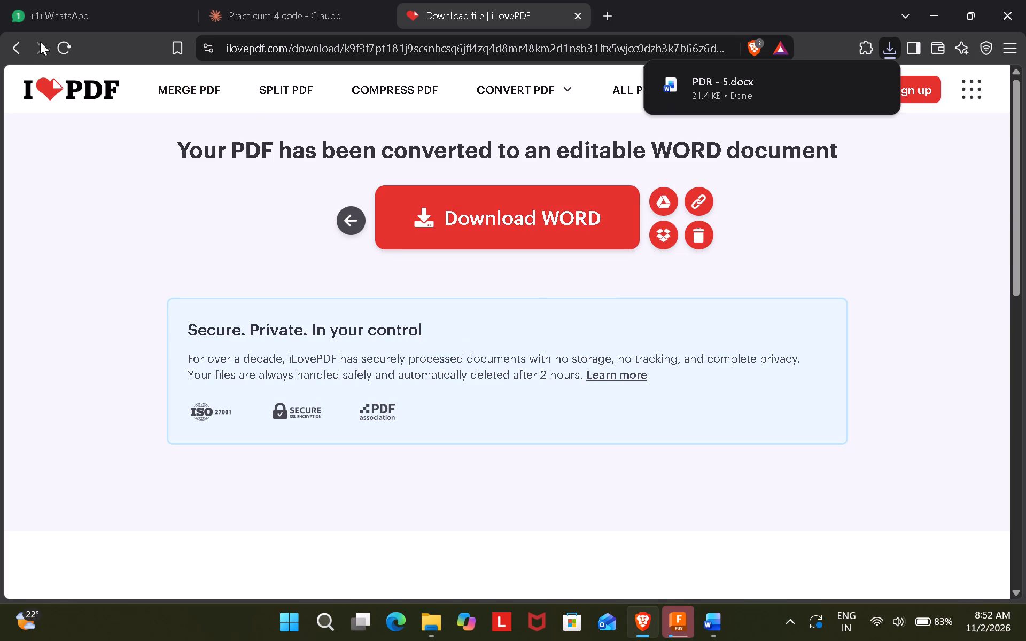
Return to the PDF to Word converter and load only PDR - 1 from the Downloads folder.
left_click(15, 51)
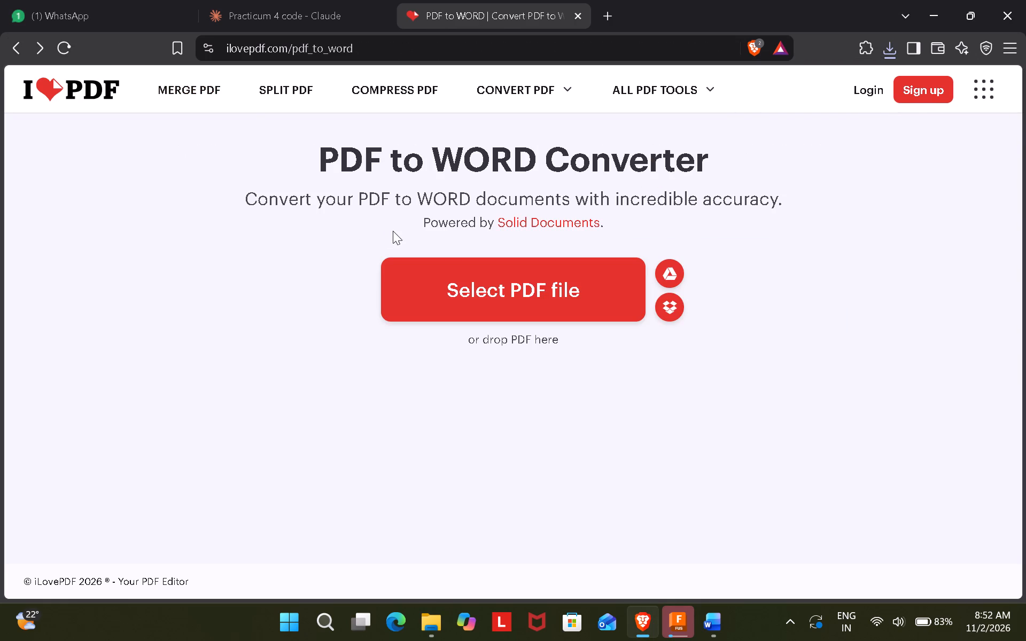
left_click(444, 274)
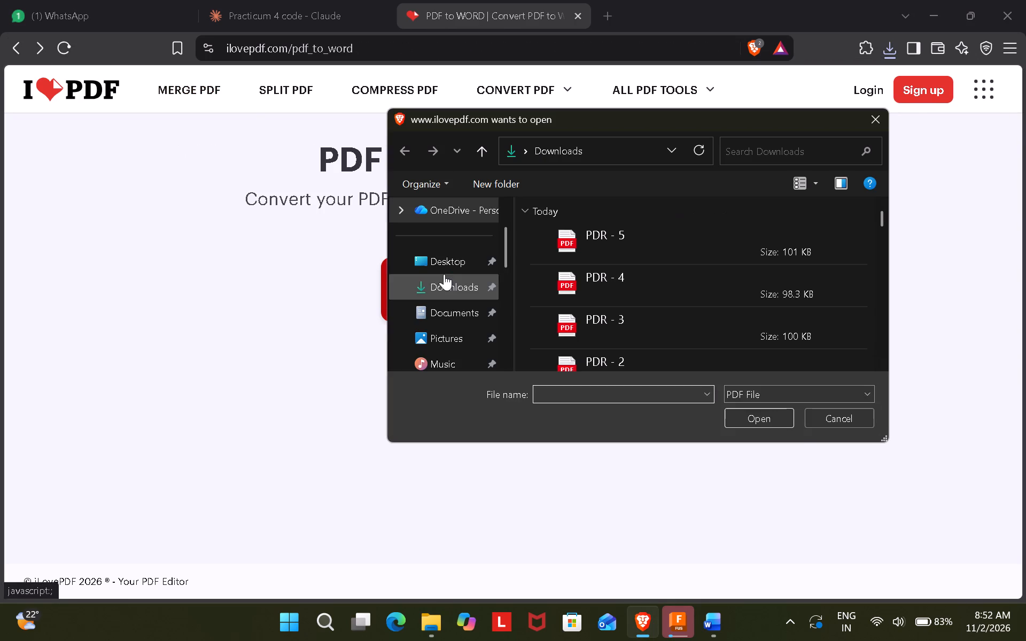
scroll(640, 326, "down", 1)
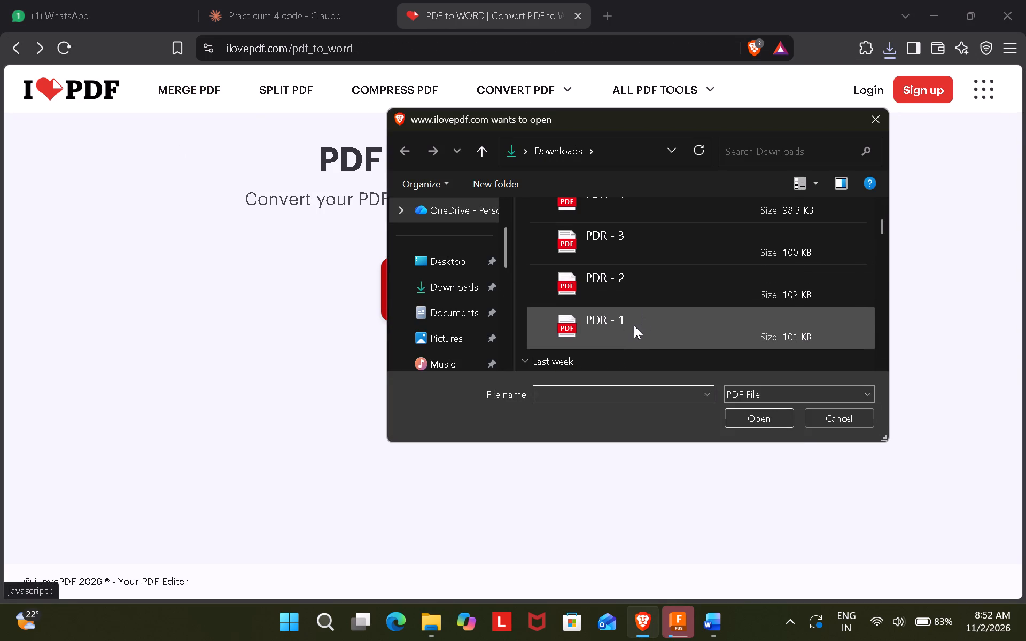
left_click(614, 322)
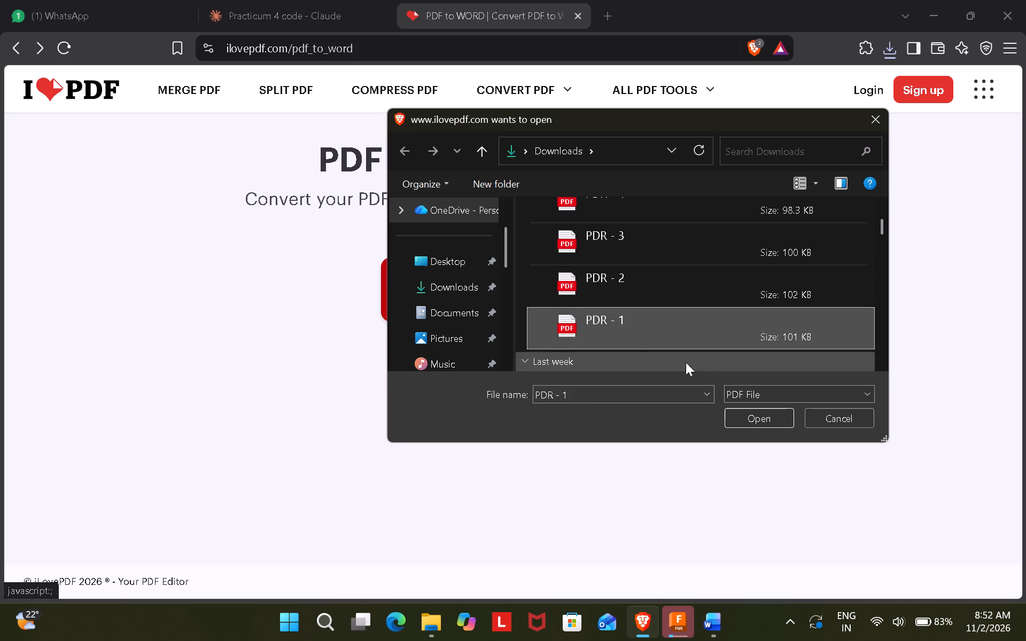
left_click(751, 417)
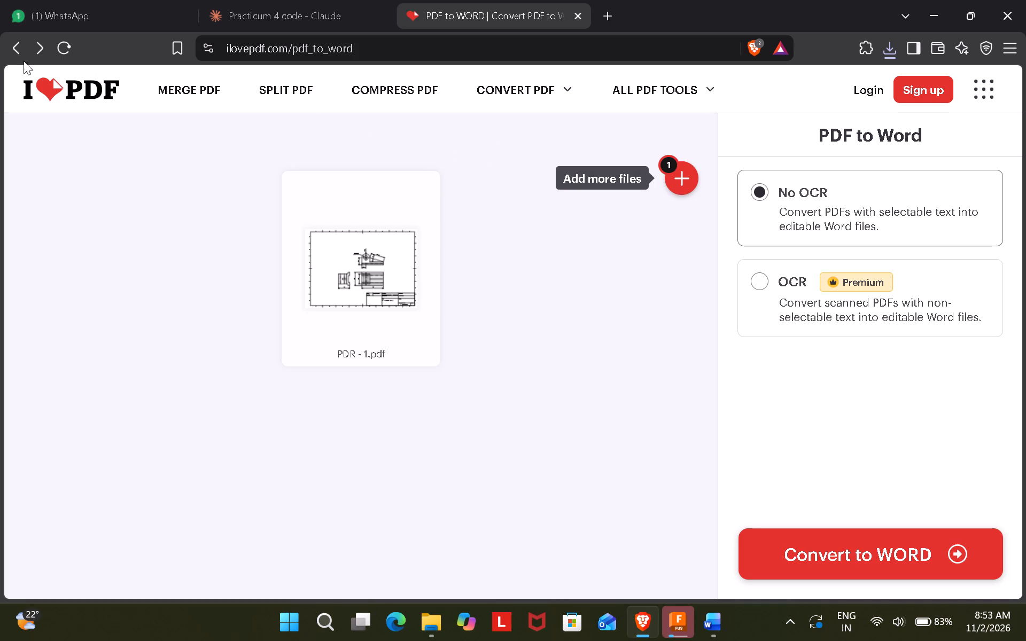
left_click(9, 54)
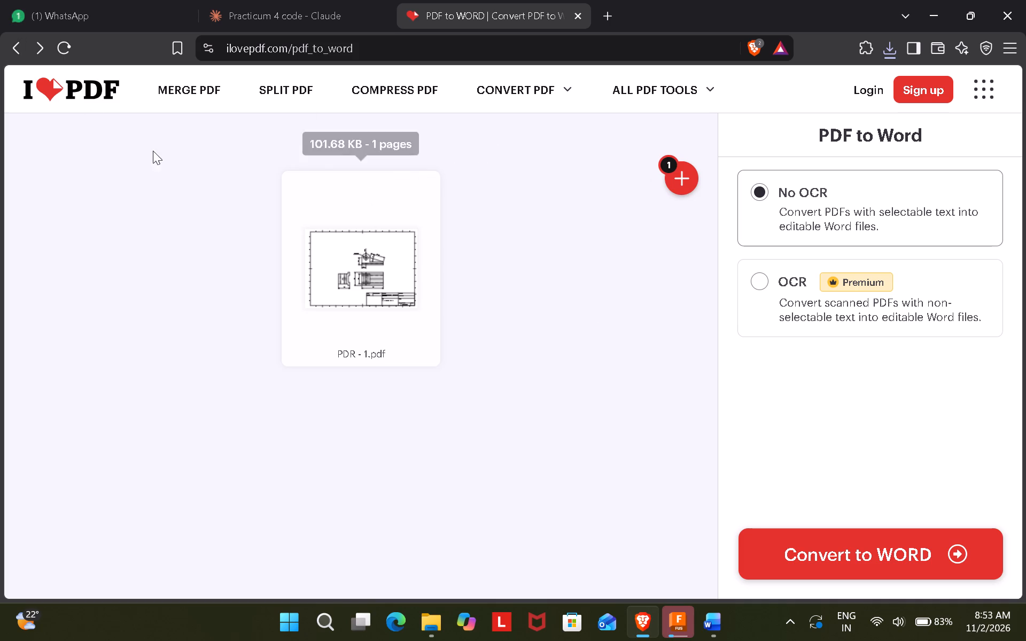
Search the web for "merge pdf" and open iLovePDF's merge tool.
left_click_drag(315, 55, 366, 48)
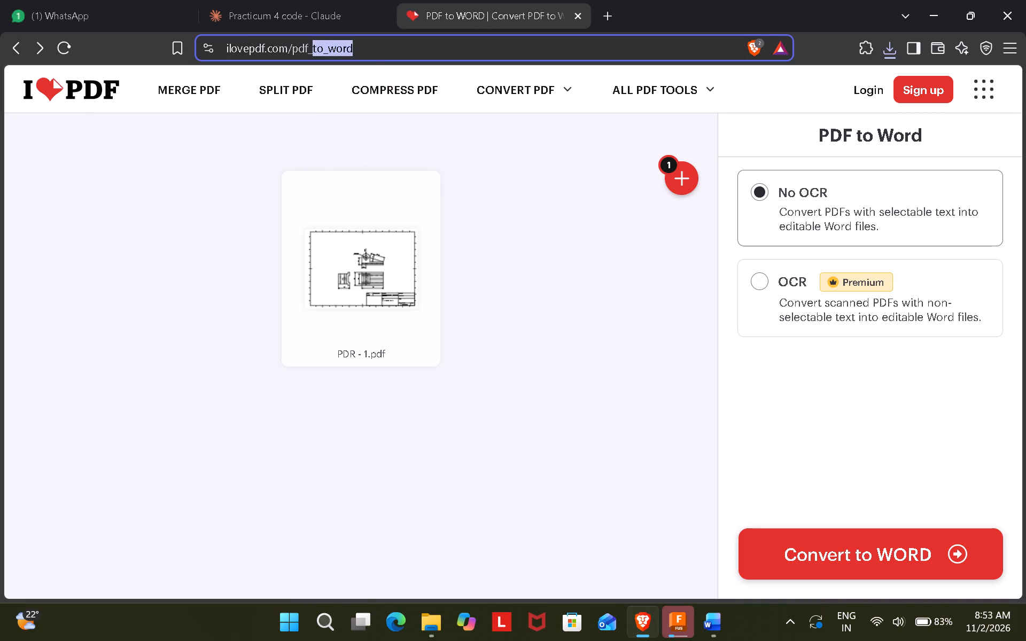
left_click_drag(366, 48, 370, 47)
triple_click(370, 47)
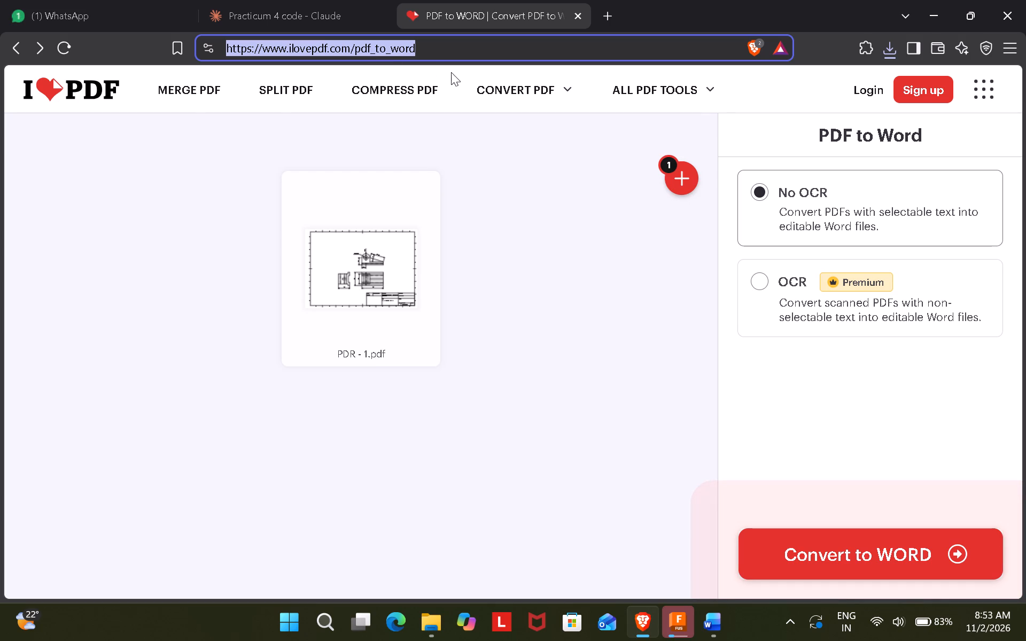
type("merge pdf")
key("Return")
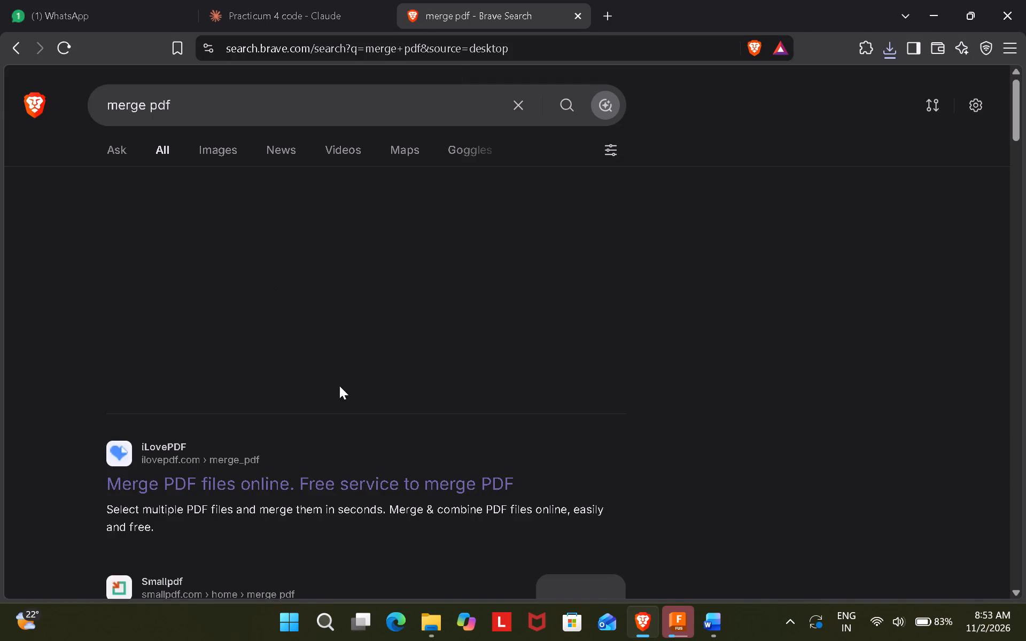
left_click(345, 487)
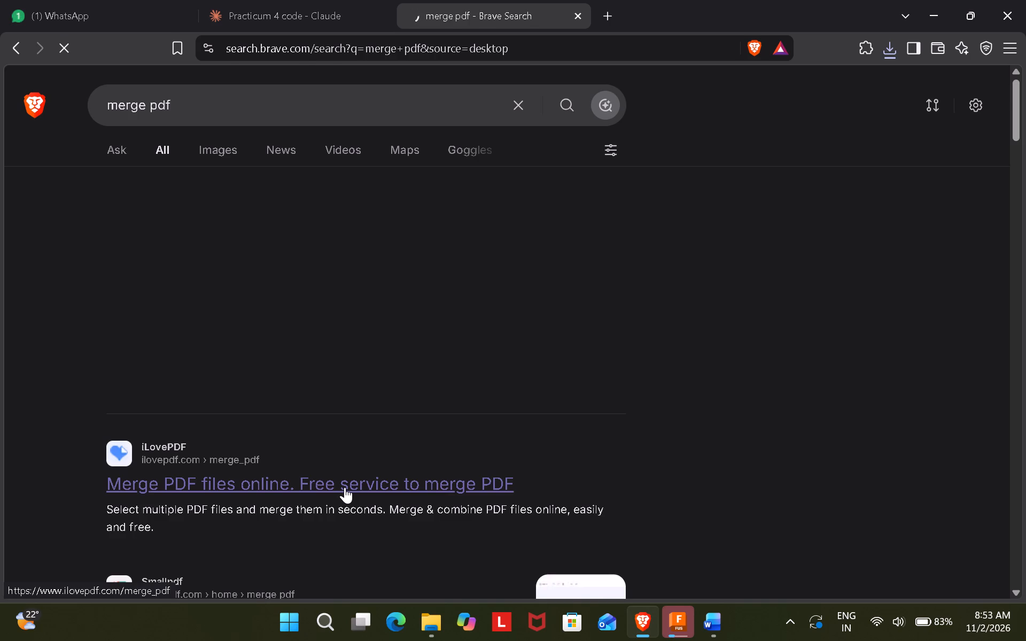
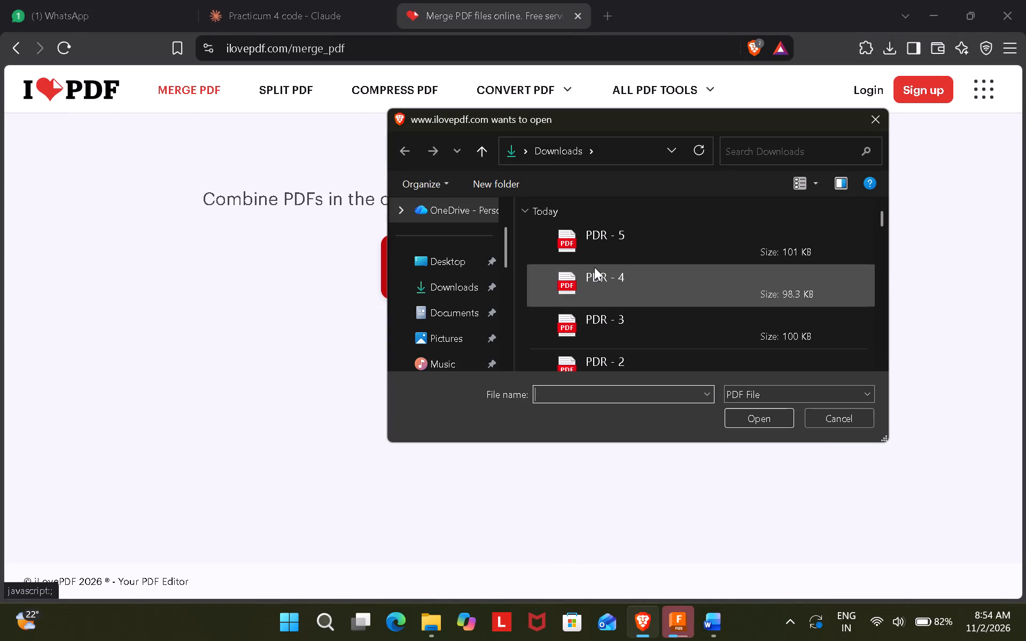
Load PDR - 1 to PDR - 5 from the Downloads folder into the merge tool and merge them.
scroll(594, 267, "down", 4, "ctrl")
left_click(597, 251)
left_click(604, 278, "ctrl")
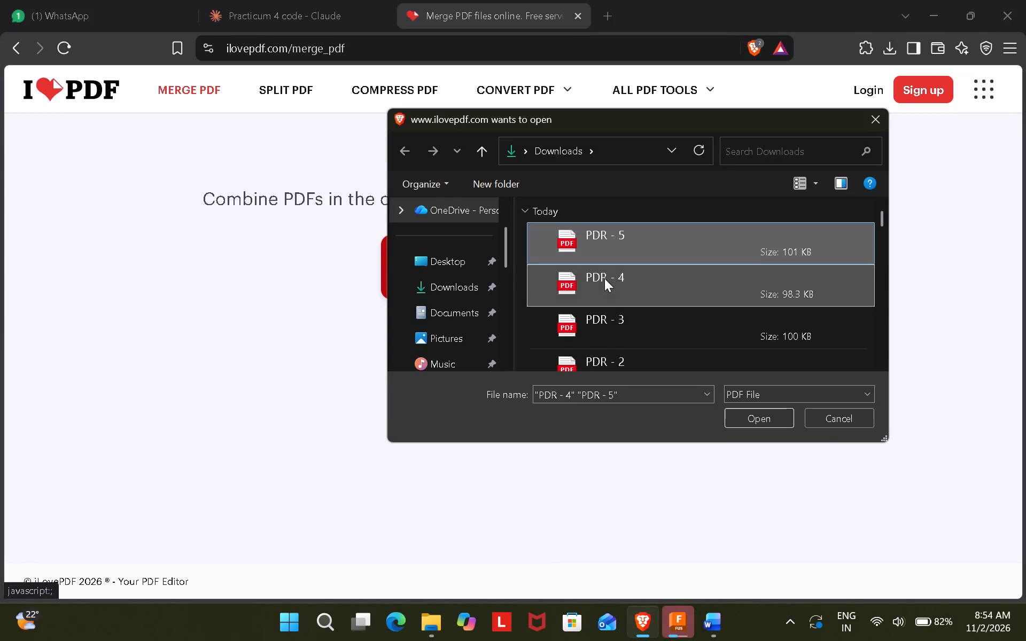
left_click(614, 317, "ctrl")
left_click(626, 357, "ctrl")
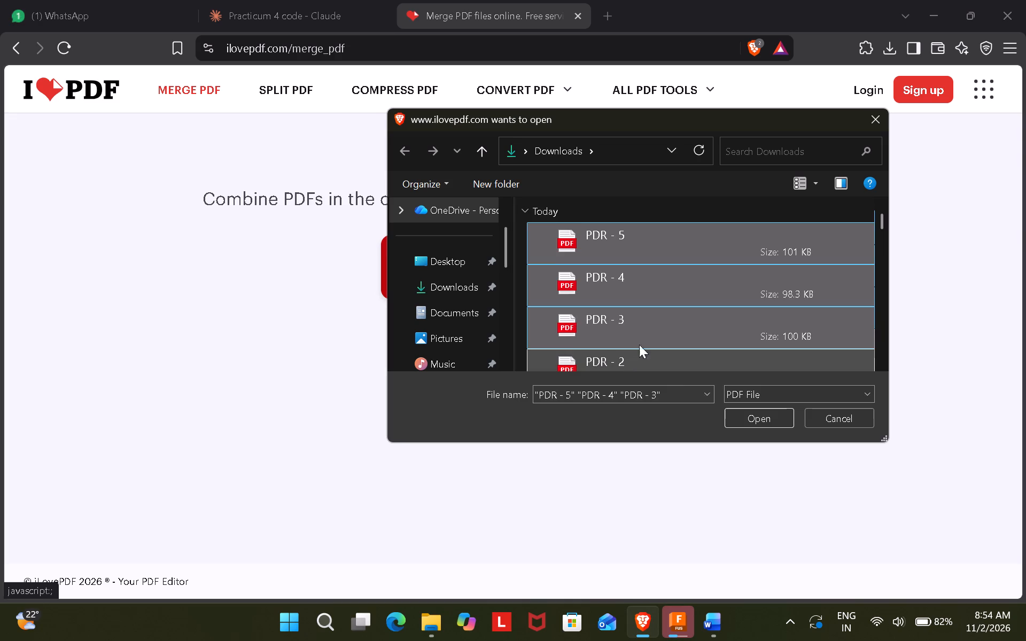
scroll(657, 316, "down", 1)
left_click(627, 292, "ctrl")
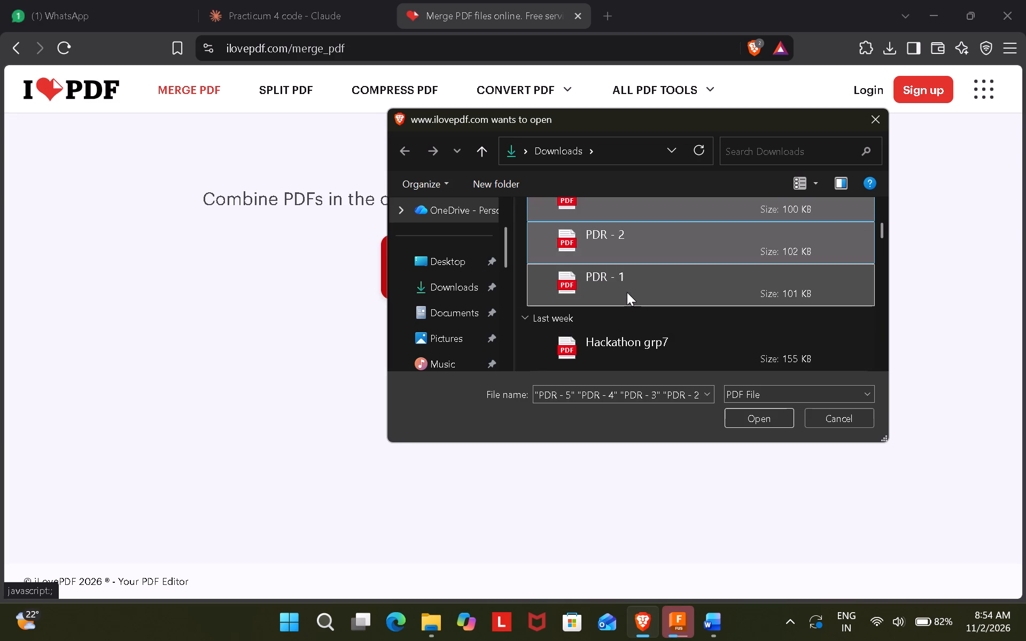
left_click(756, 421)
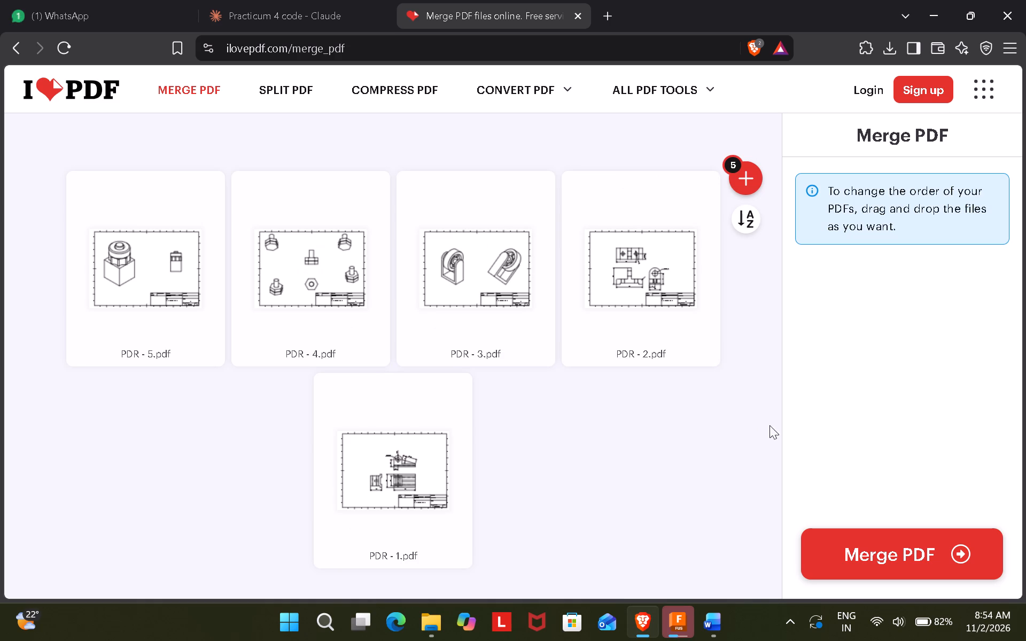
left_click(959, 543)
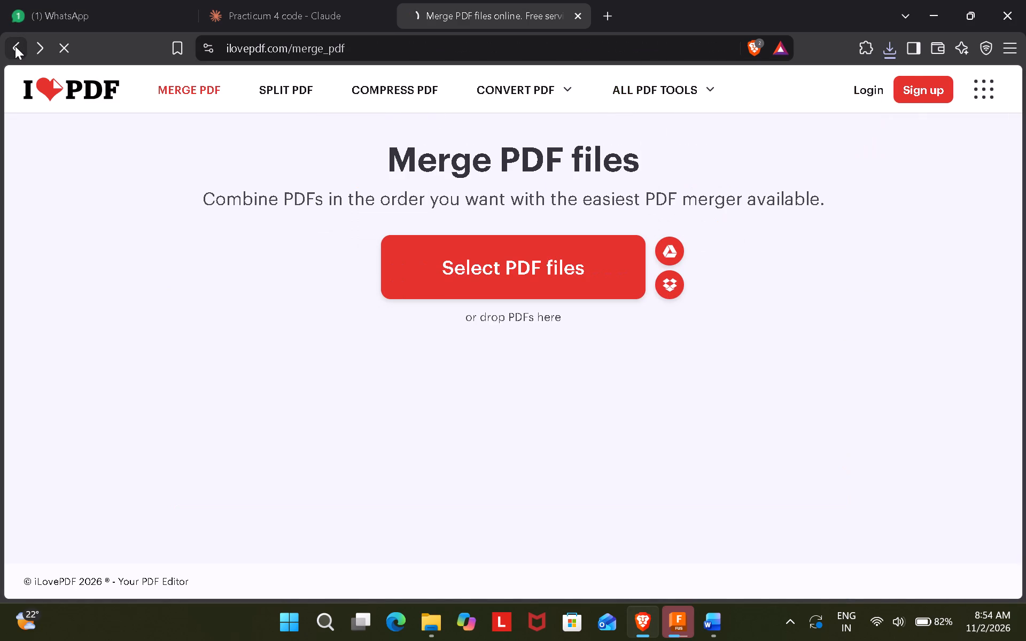
left_click(15, 46)
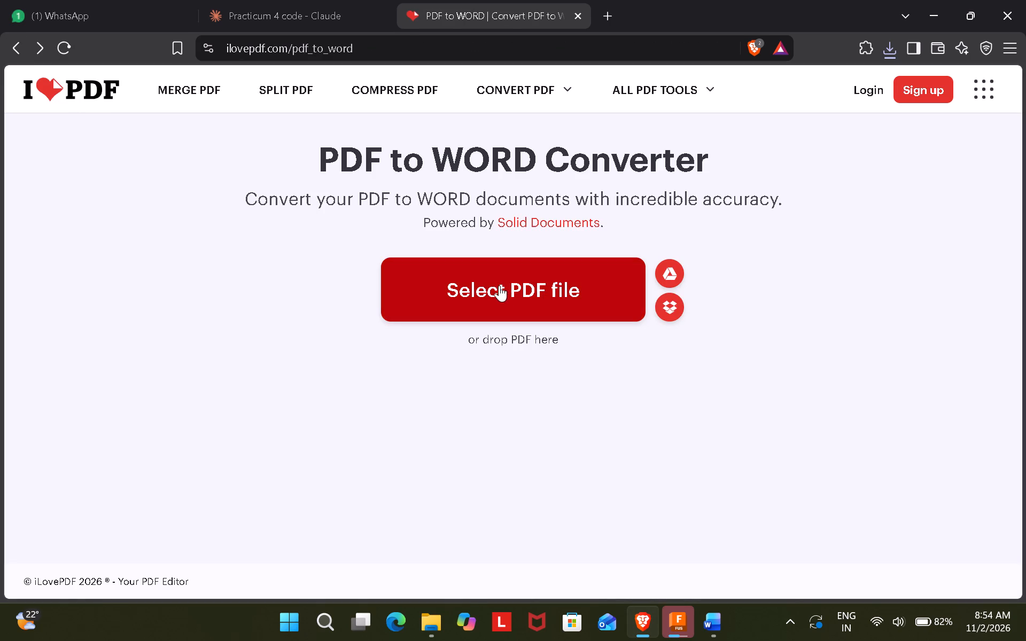
left_click(504, 290)
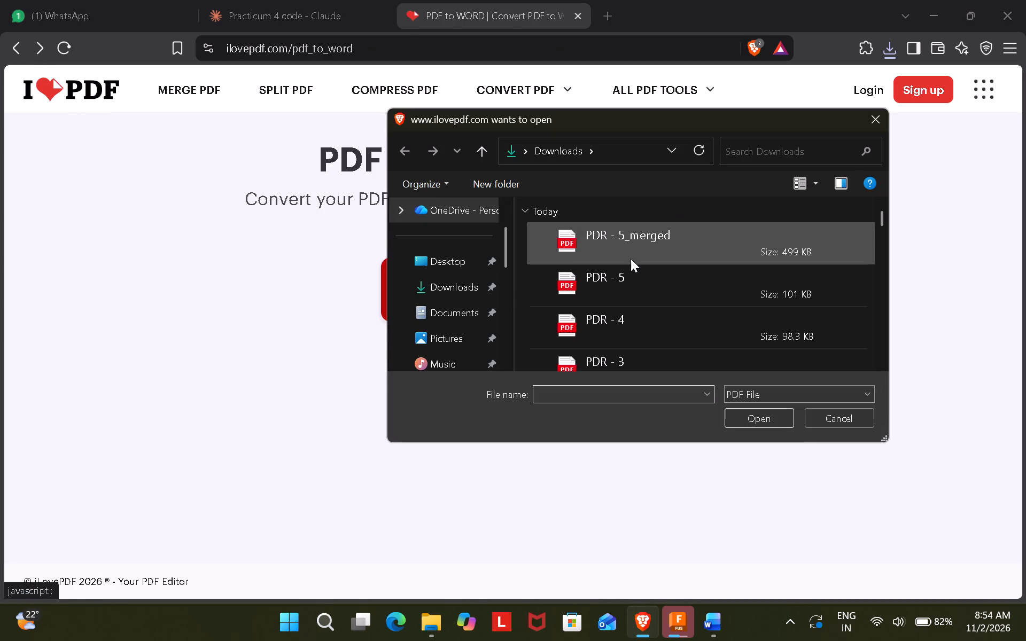
left_click(631, 259)
left_click(782, 421)
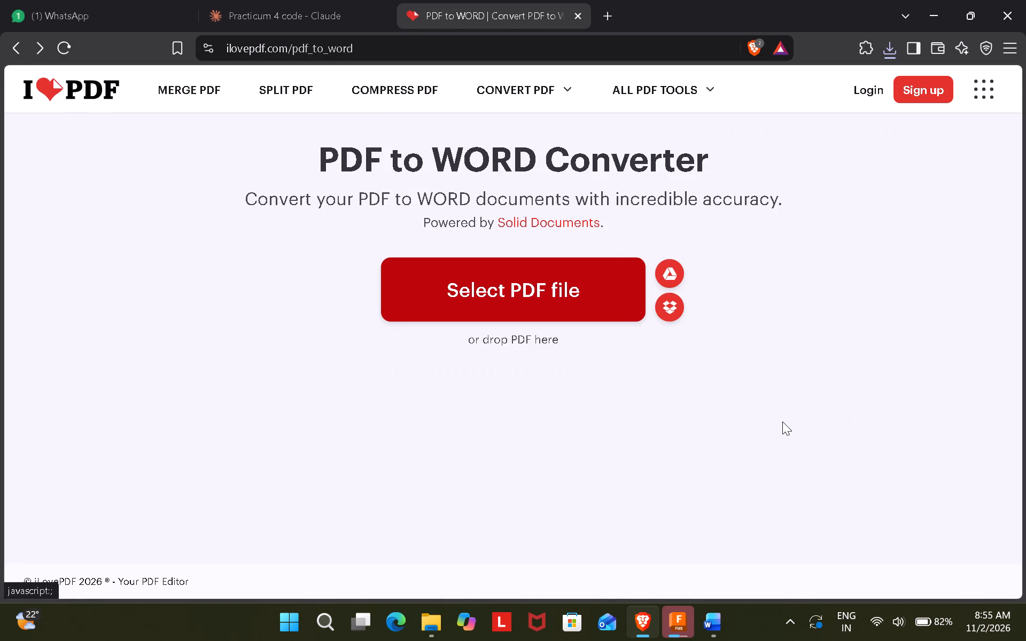
left_click(849, 549)
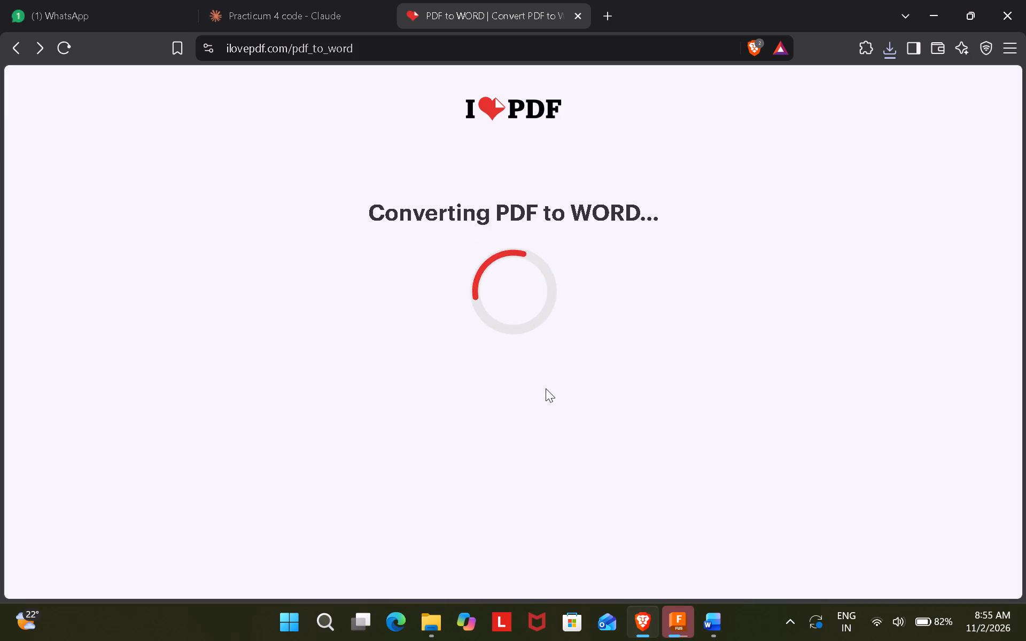
Save the converted Word document as PDR - 5_merged in Downloads, check that folder in File Explorer and return to the browser.
left_click(557, 225)
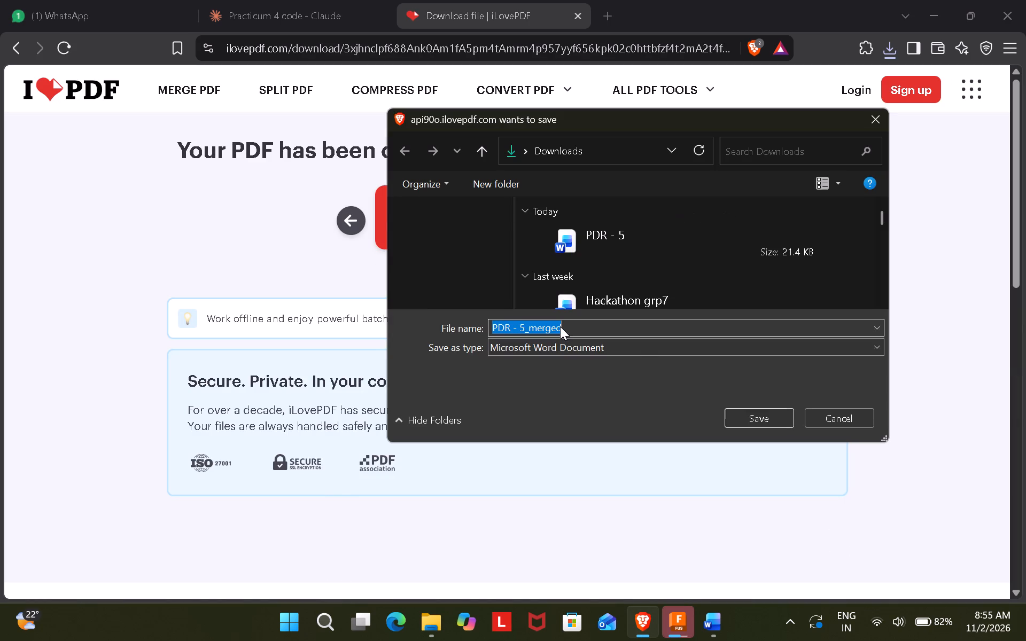
left_click(470, 282)
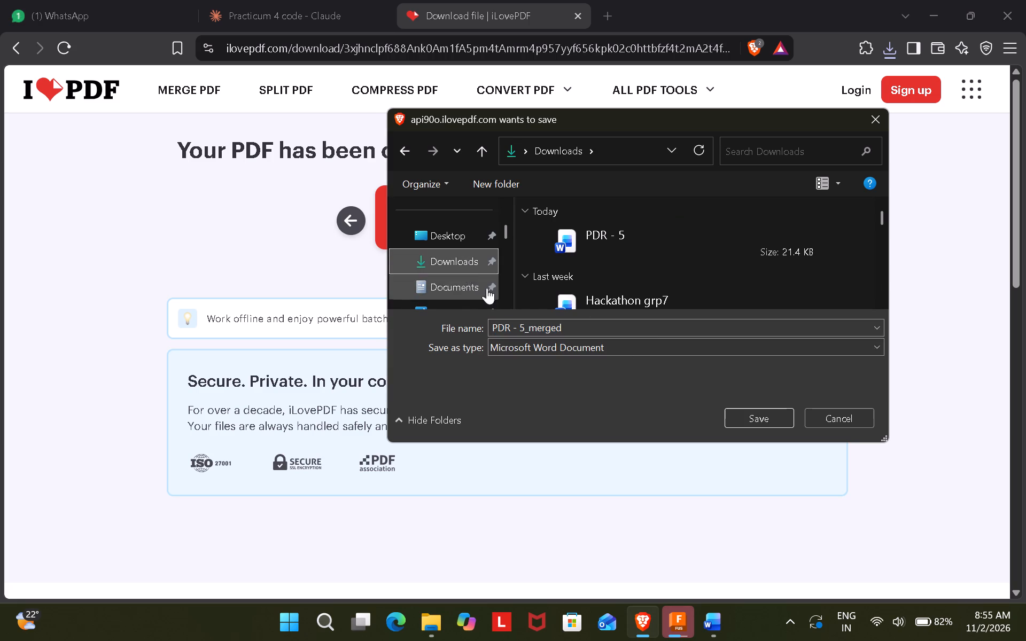
left_click(758, 411)
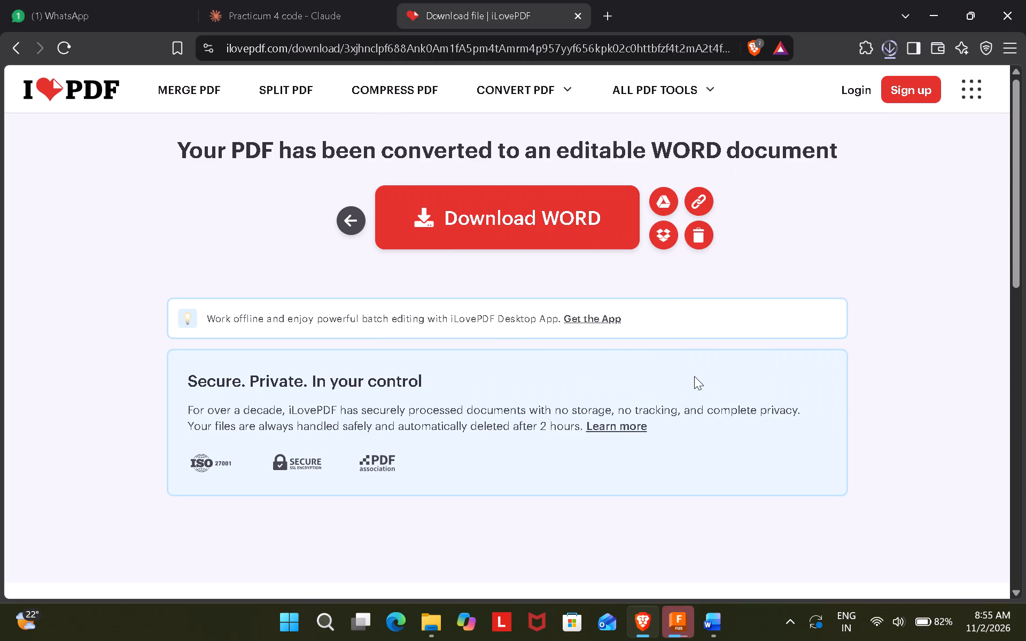
key("alt+Tab")
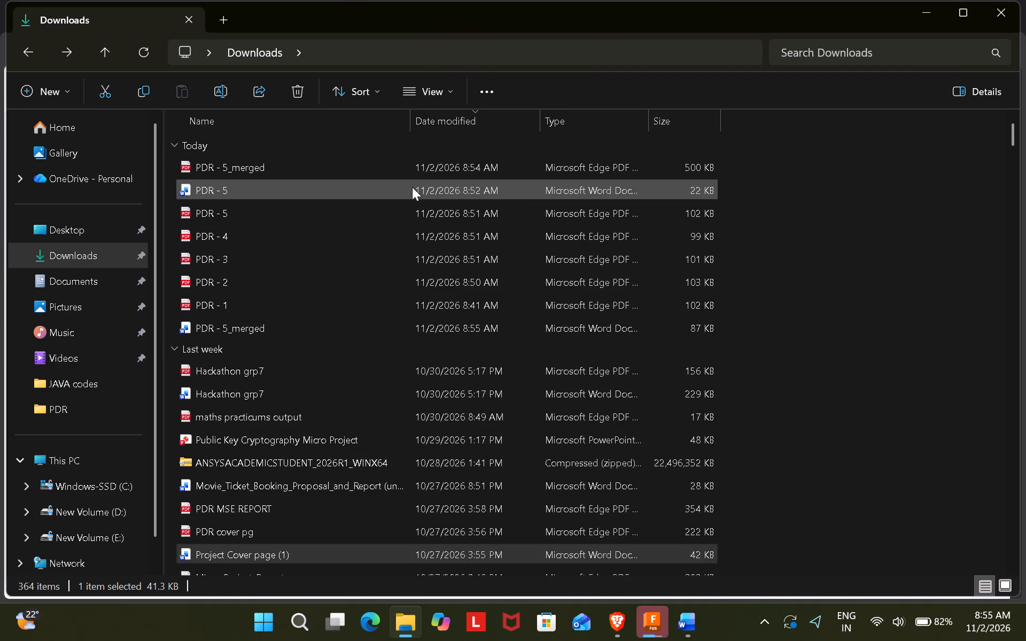
key("alt+Tab")
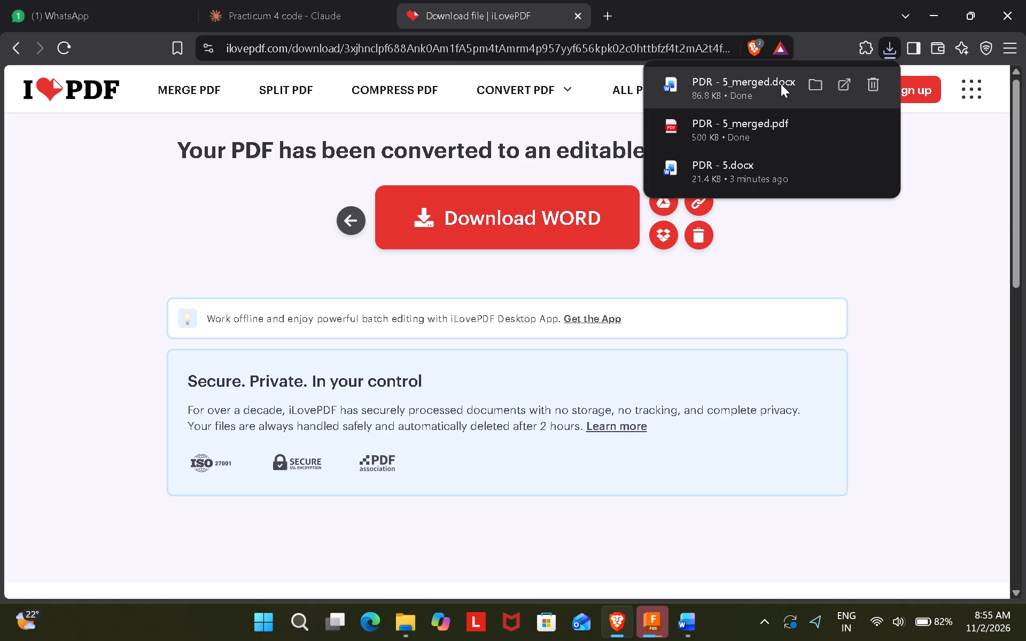
Open the downloaded PDR - 5_merged Word document and enable editing.
left_click(781, 84)
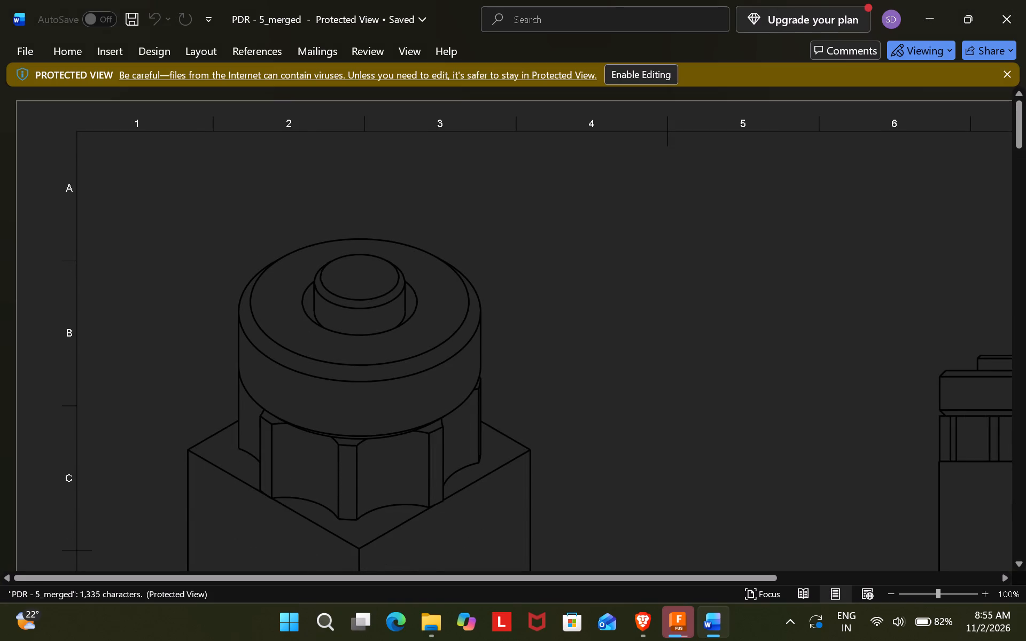
scroll(668, 347, "down", 1)
left_click(639, 82)
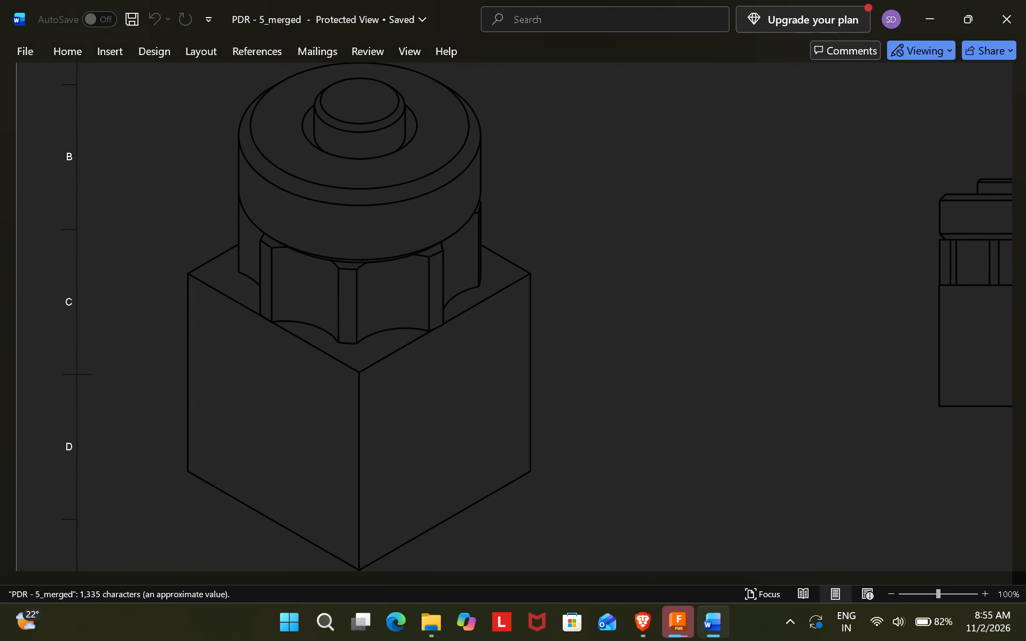
Replace the creator's name in the first sheet's title block with Shreyas, keeping the date beside it.
scroll(625, 363, "down", 4)
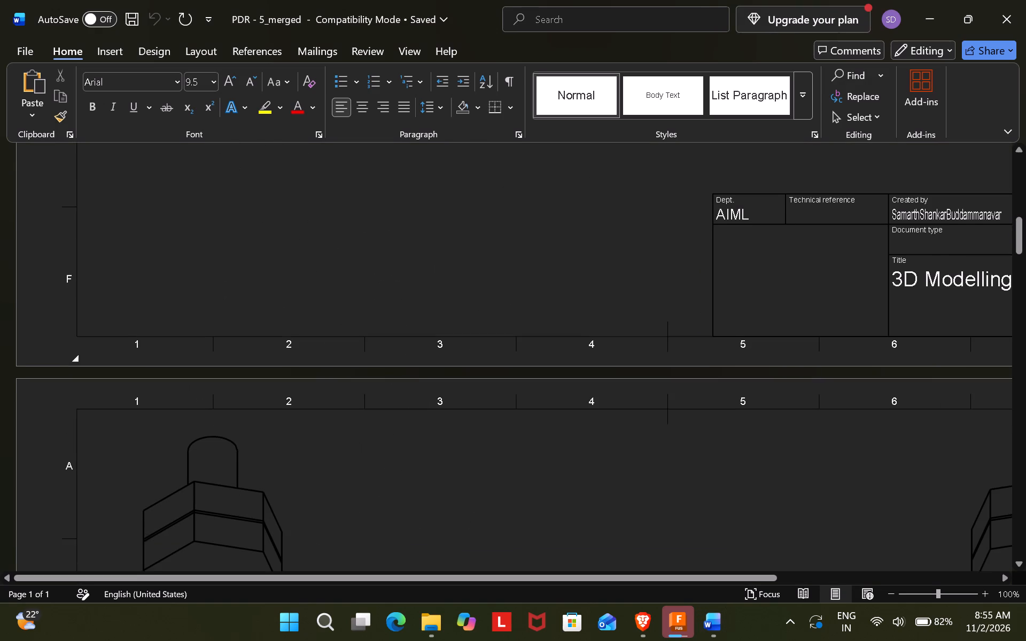
scroll(625, 363, "down", 1)
scroll(625, 363, "down", 1, "ctrl")
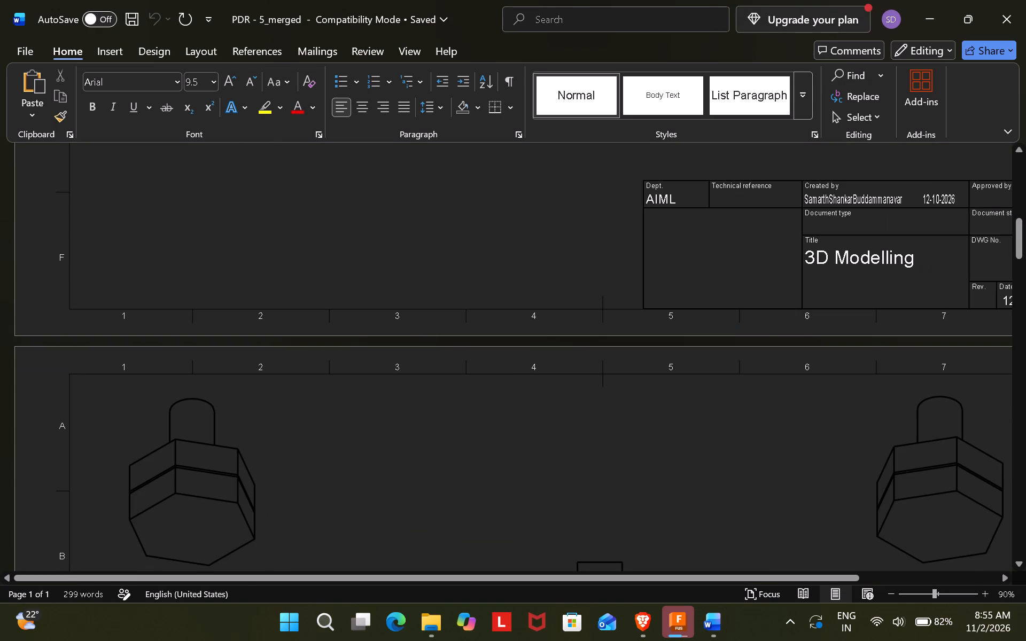
left_click(889, 197)
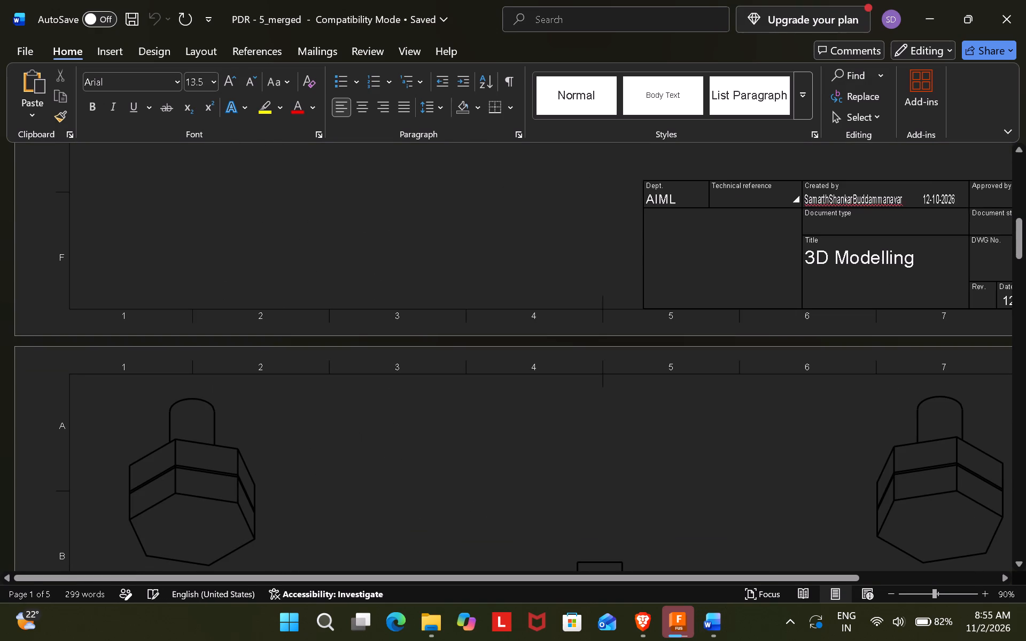
left_click(900, 199)
key("Right")
key("ctrl+BackSpace")
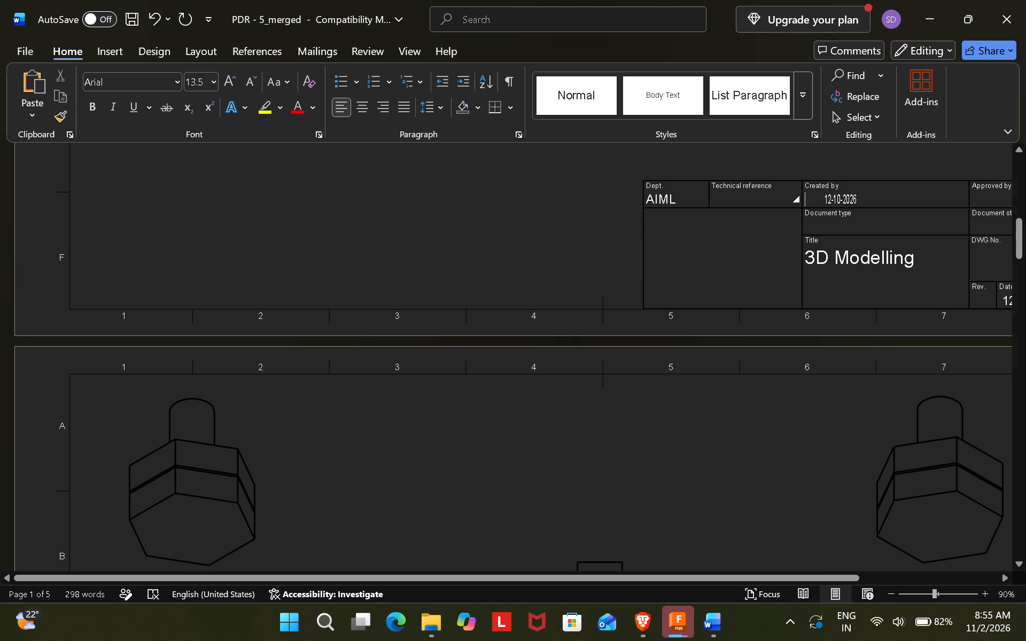
type("SHREYAS")
key("ctrl+BackSpace")
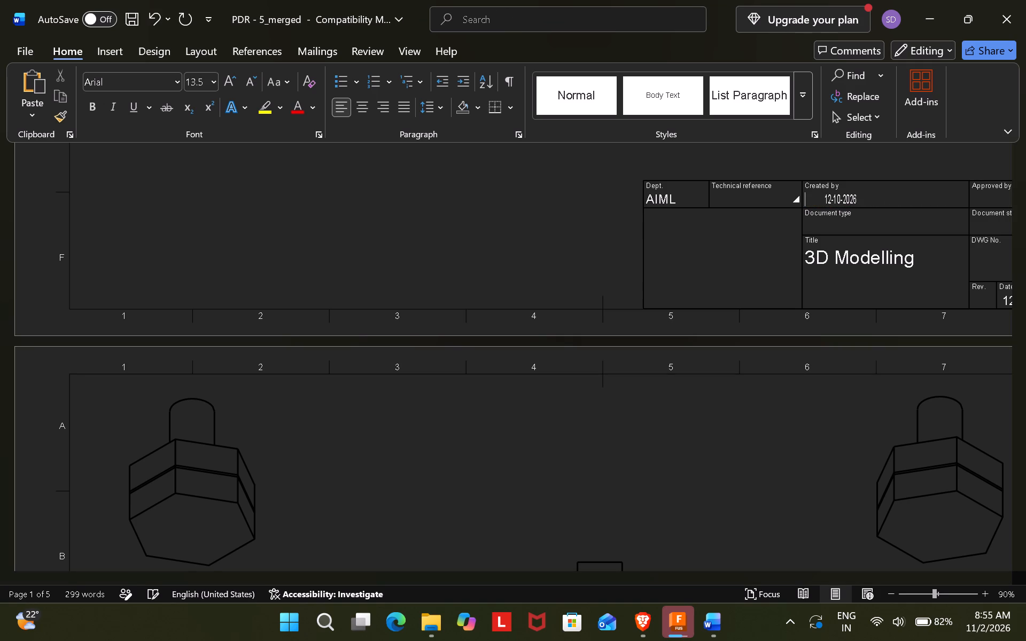
type("Shre")
type("yas")
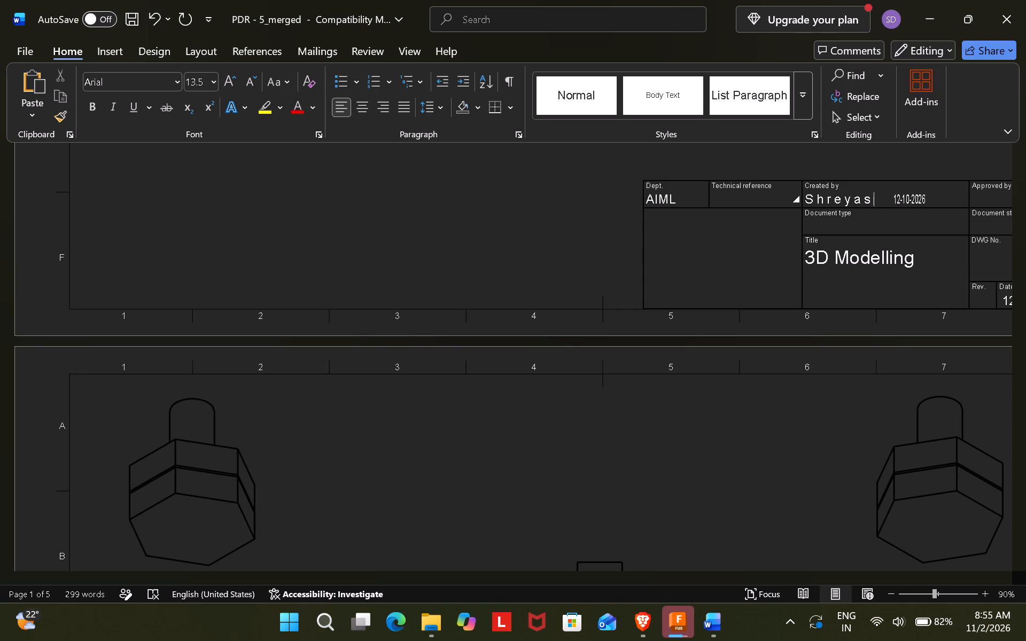
key("shift+d")
key("Left")
key("Delete")
Copy the name Shreyas from the Created by field of the first sheet's title block.
key("ctrl+shift+Left")
key("ctrl+c")
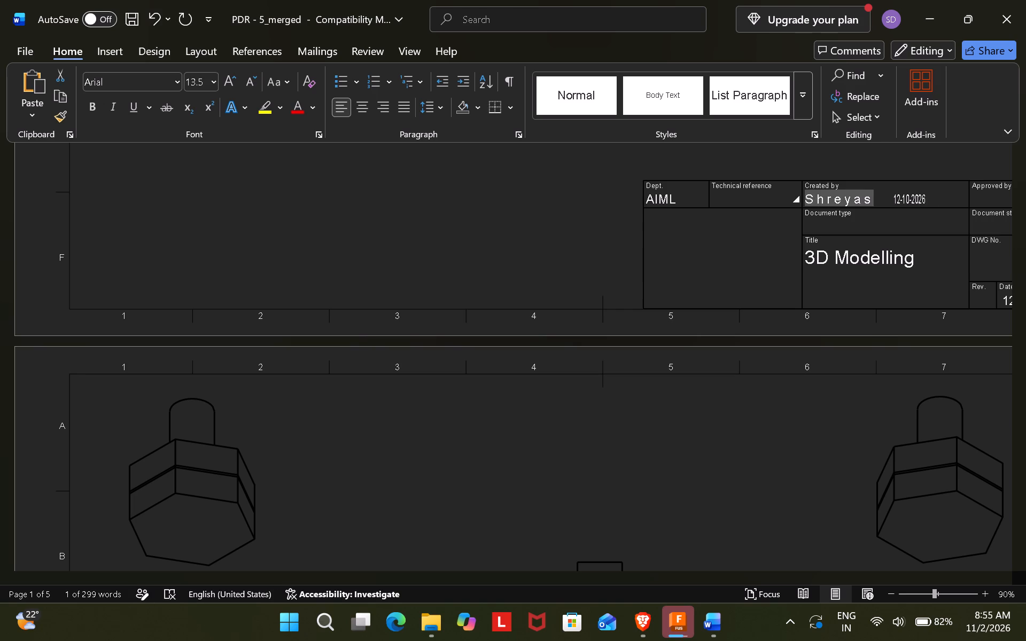
left_click(772, 196)
scroll(960, 281, "left", 1)
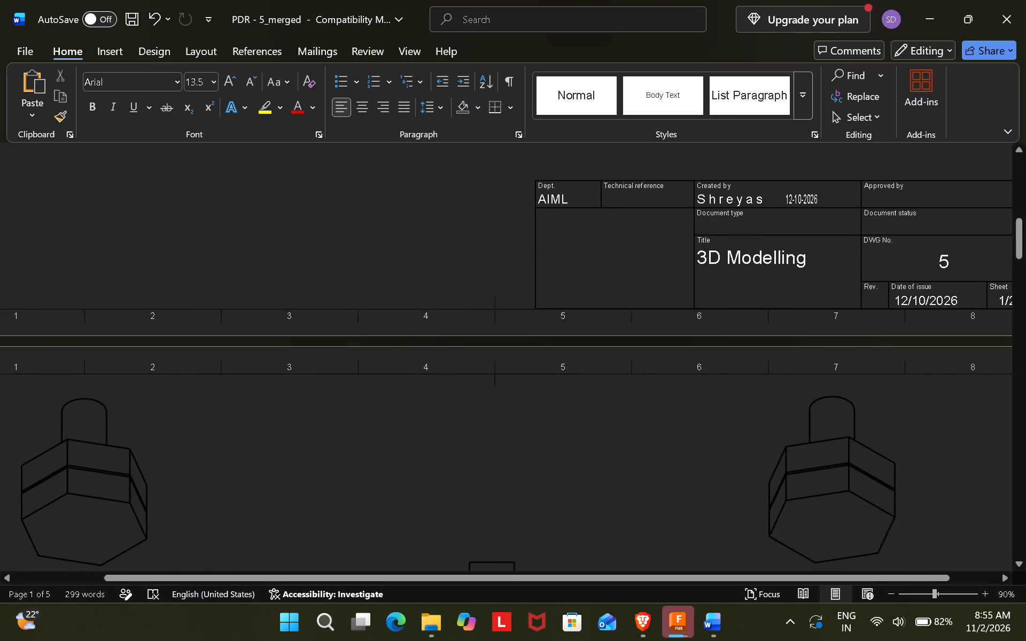
scroll(960, 281, "left", 1)
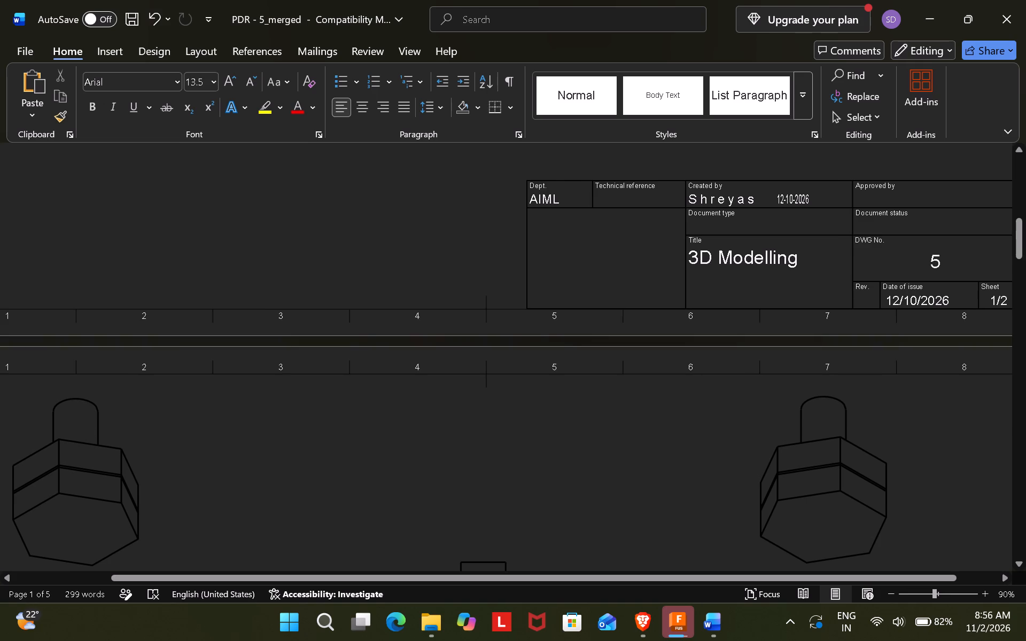
scroll(960, 281, "left", 1)
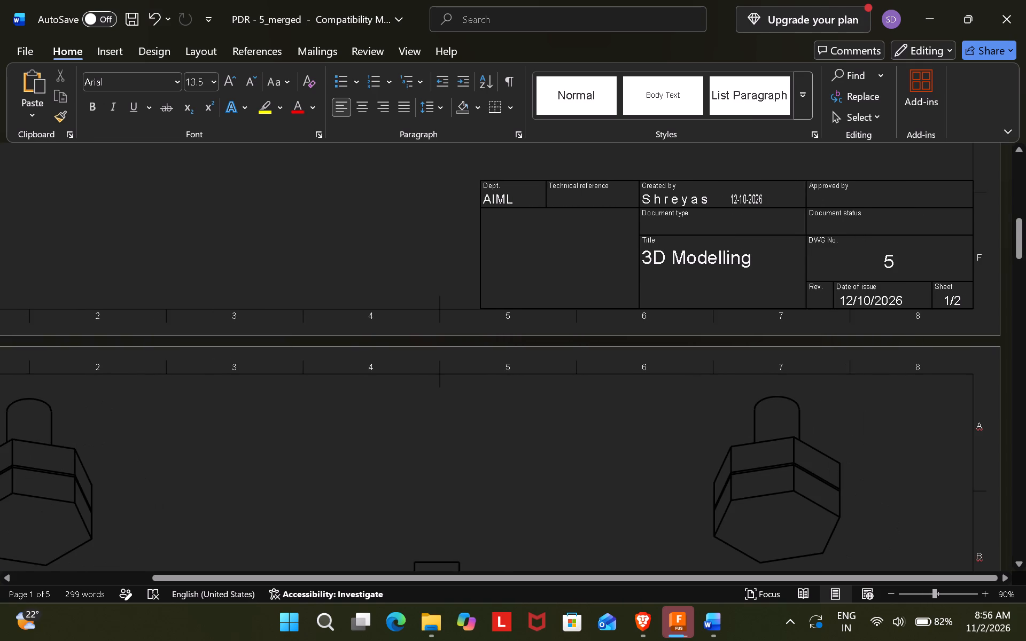
Replace the creator's name in the second sheet's title block with the copied name Shreyas.
scroll(960, 281, "left", 1)
scroll(960, 281, "right", 2)
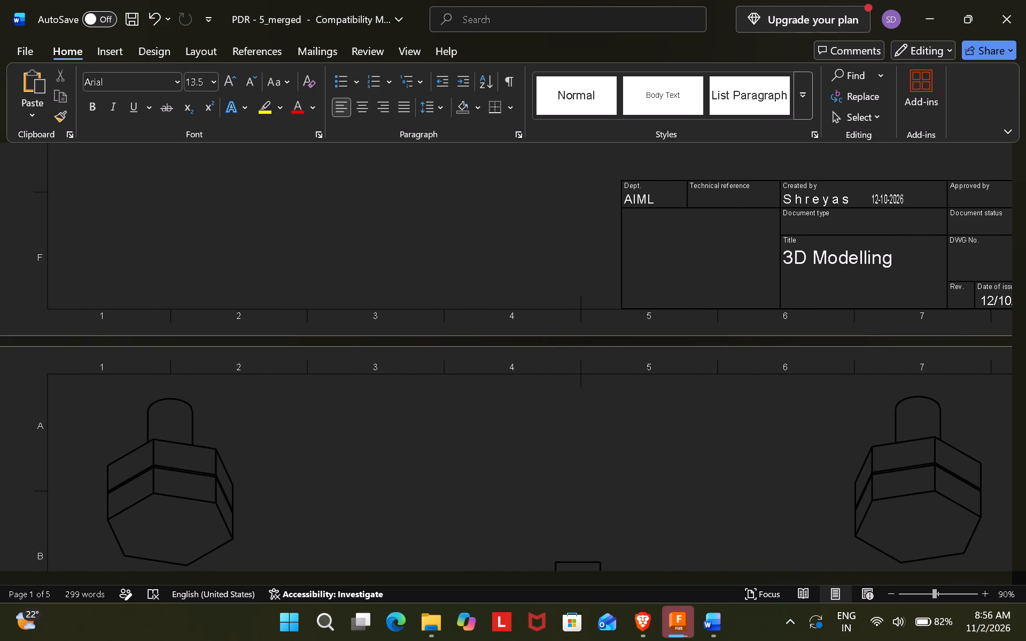
scroll(602, 388, "down", 1)
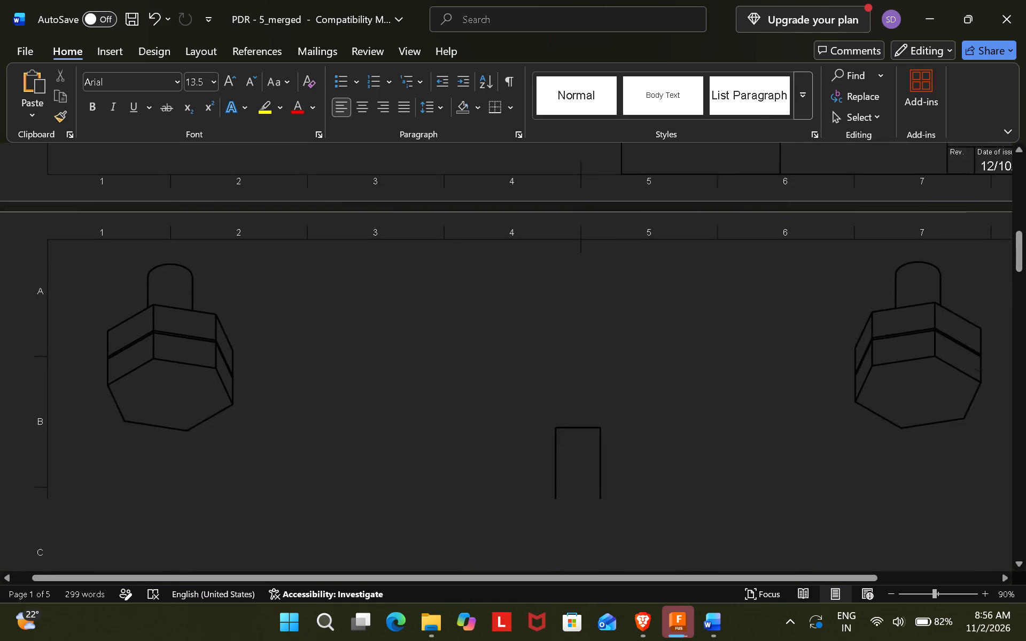
scroll(602, 388, "down", 5)
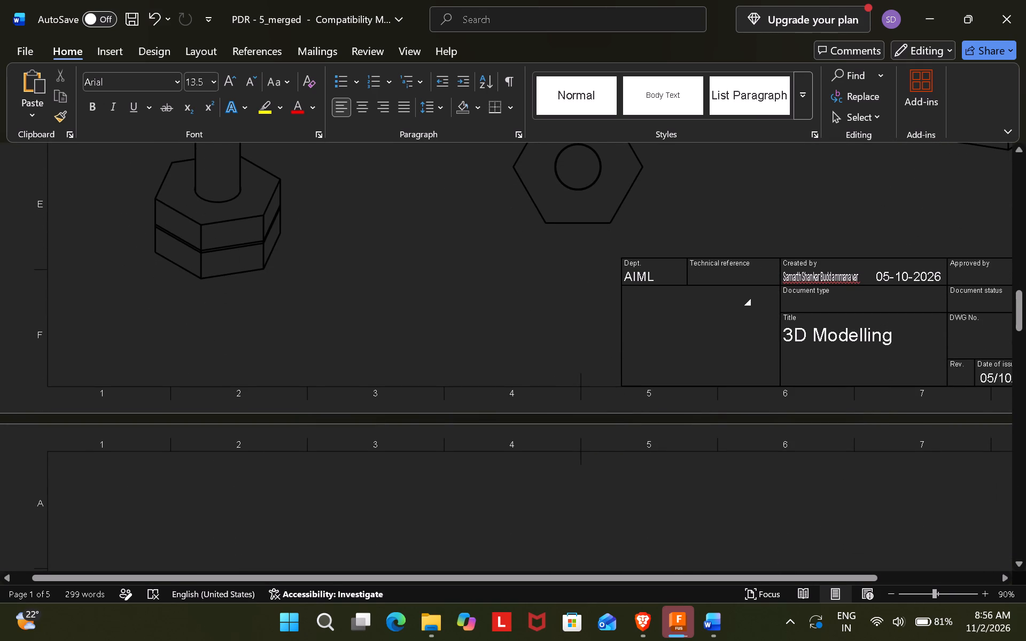
left_click(836, 278)
key("ctrl+Right")
key("ctrl+BackSpace")
key("ctrl+v")
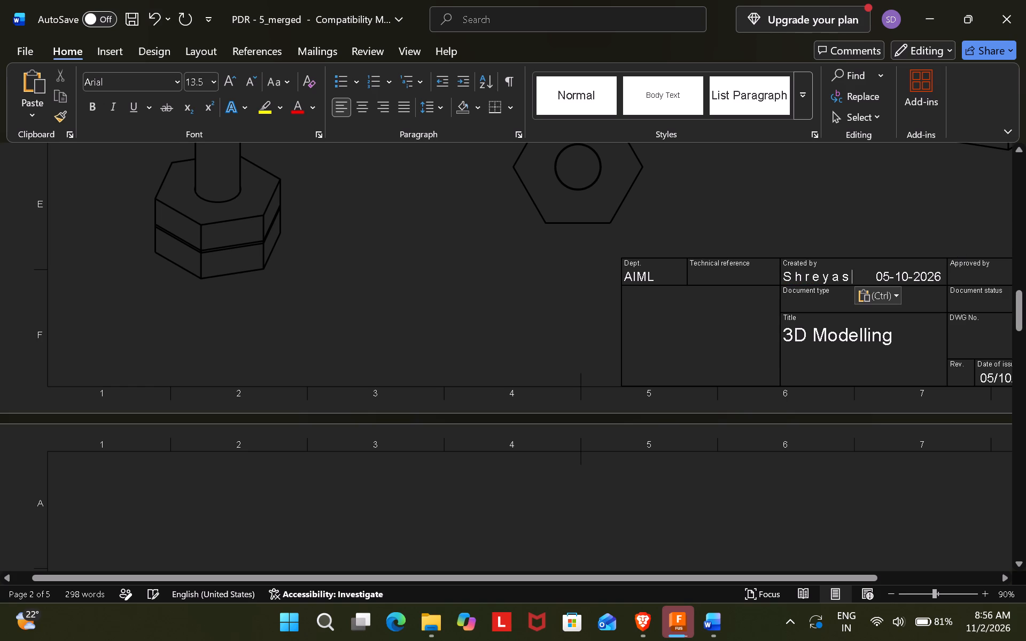
Replace the creator's name in the third sheet's title block with the copied name Shreyas.
scroll(736, 365, "down", 1)
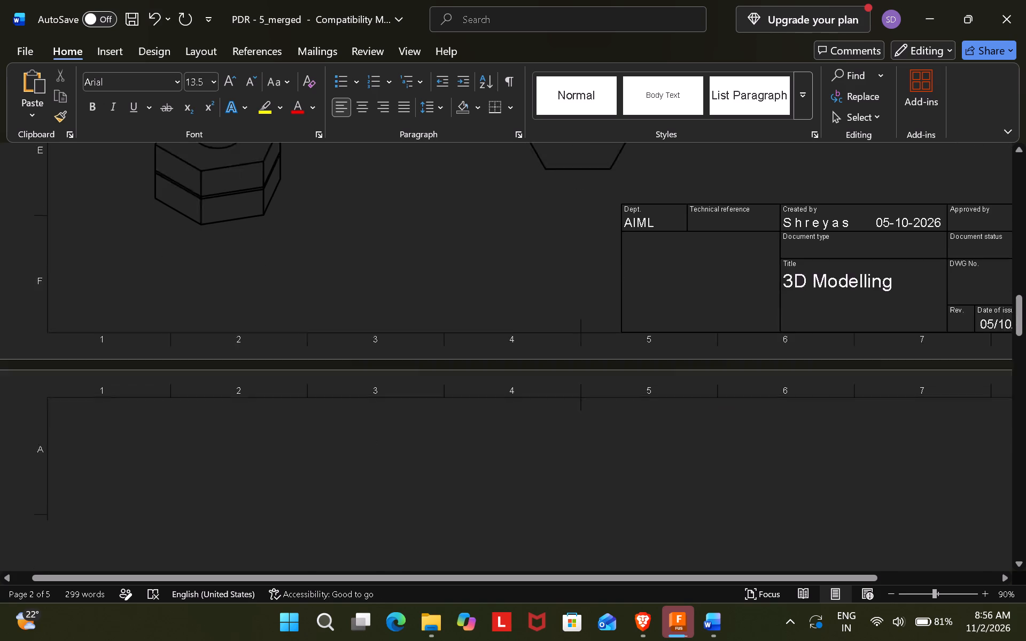
scroll(736, 365, "down", 5)
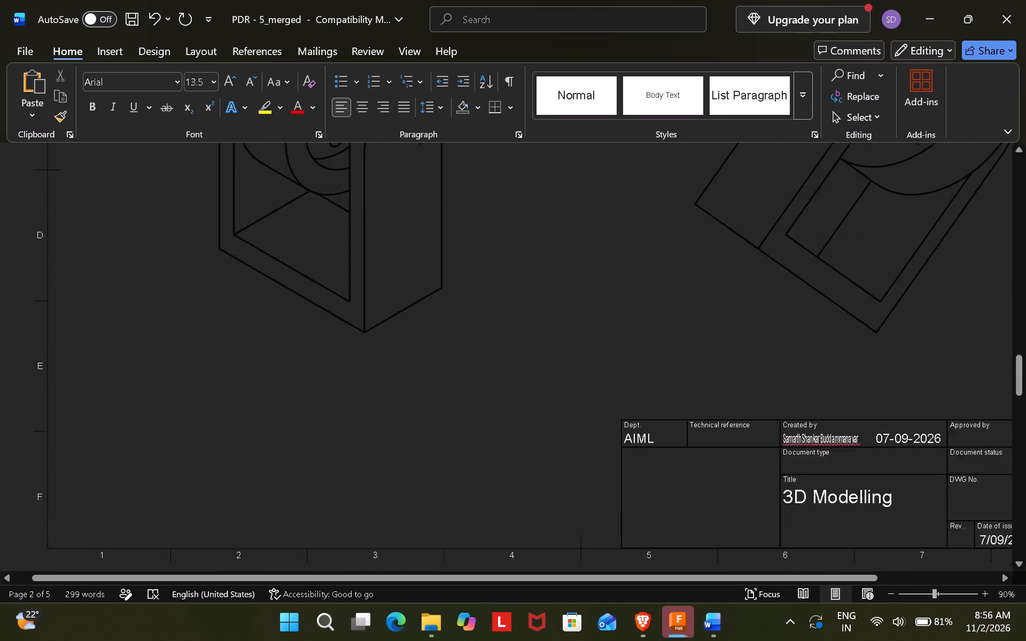
scroll(736, 365, "down", 1)
left_click(858, 217)
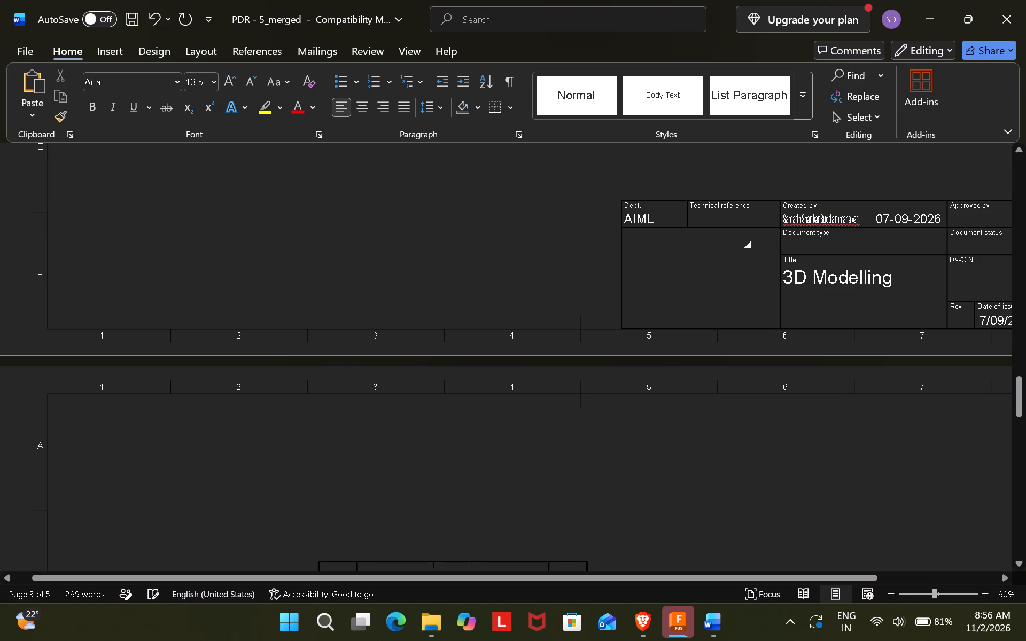
key("ctrl+BackSpace")
key("ctrl+v")
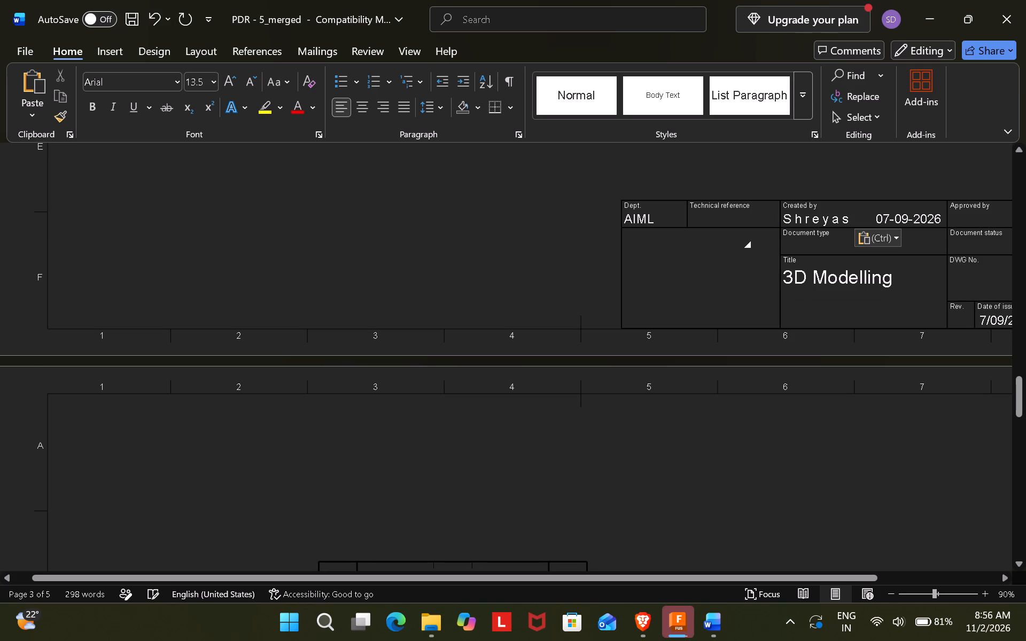
Replace the creator's name in the fourth sheet's title block with the copied name Shreyas.
scroll(677, 298, "down", 3)
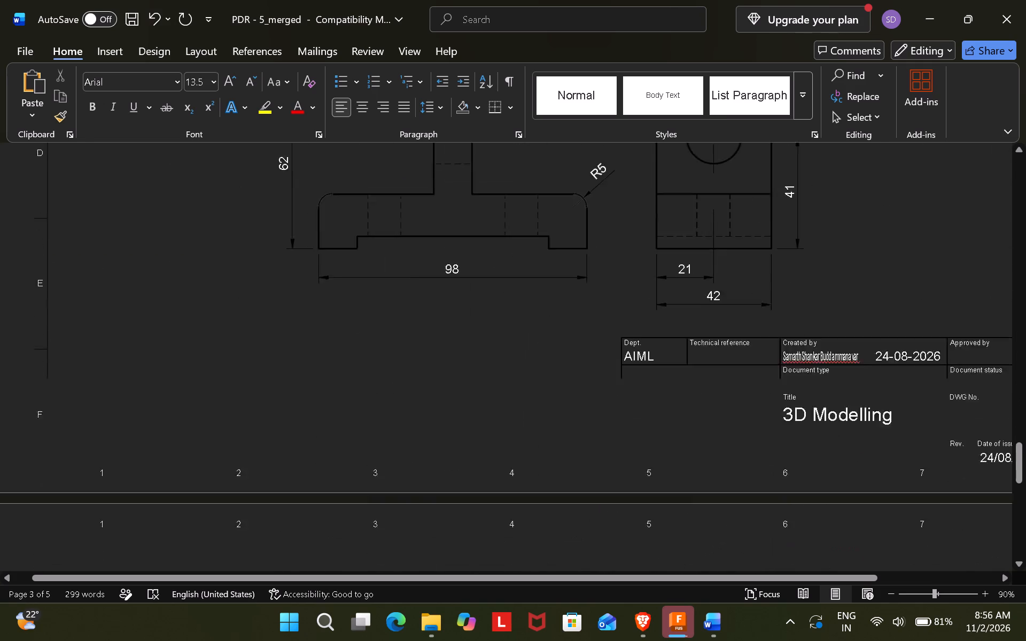
scroll(677, 298, "down", 2)
left_click(859, 235)
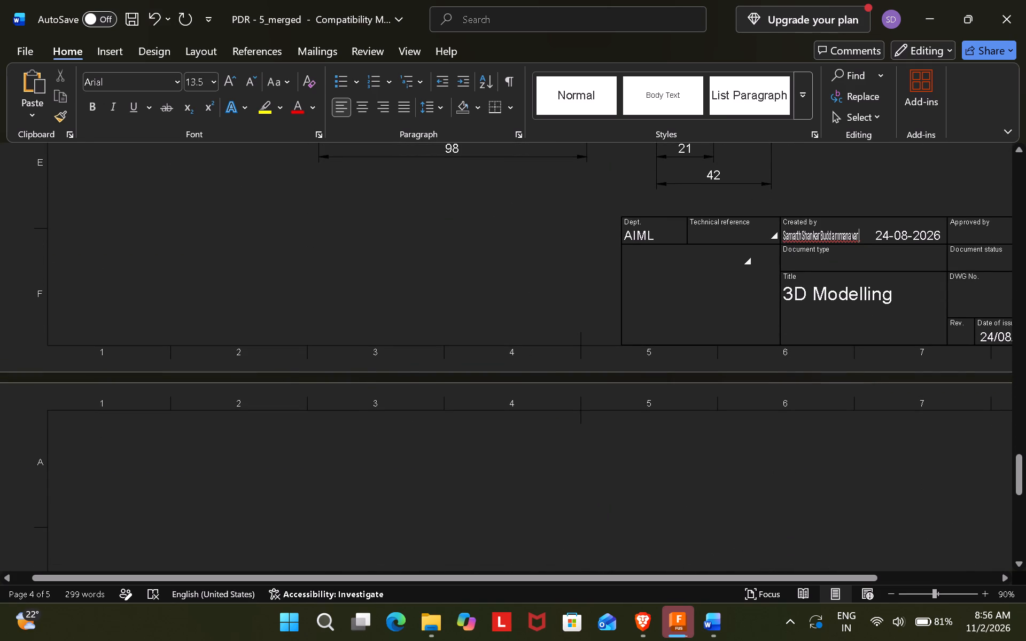
key("ctrl+BackSpace")
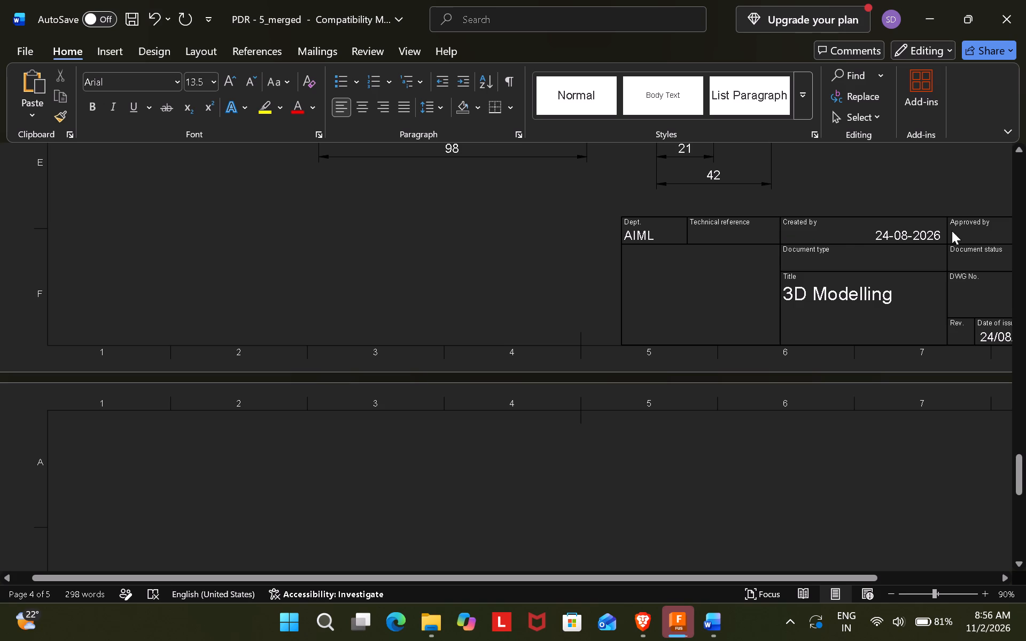
key("ctrl+v")
Replace the creator's name in the fifth sheet's title block with the copied name Shreyas.
scroll(743, 401, "down", 6)
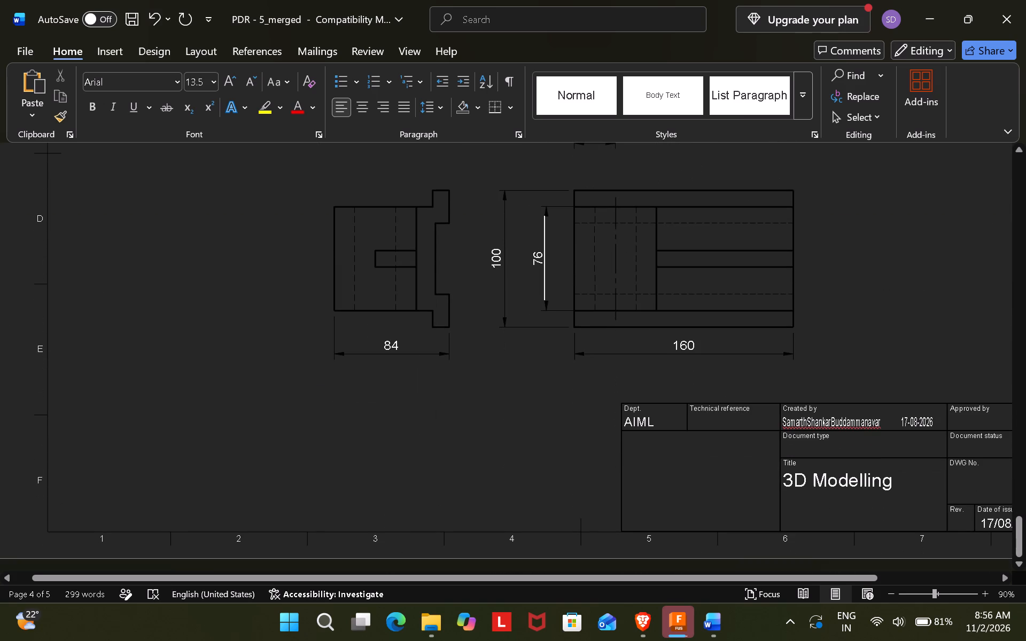
scroll(743, 401, "down", 2)
left_click(884, 422)
key("ctrl+BackSpace")
key("ctrl+v")
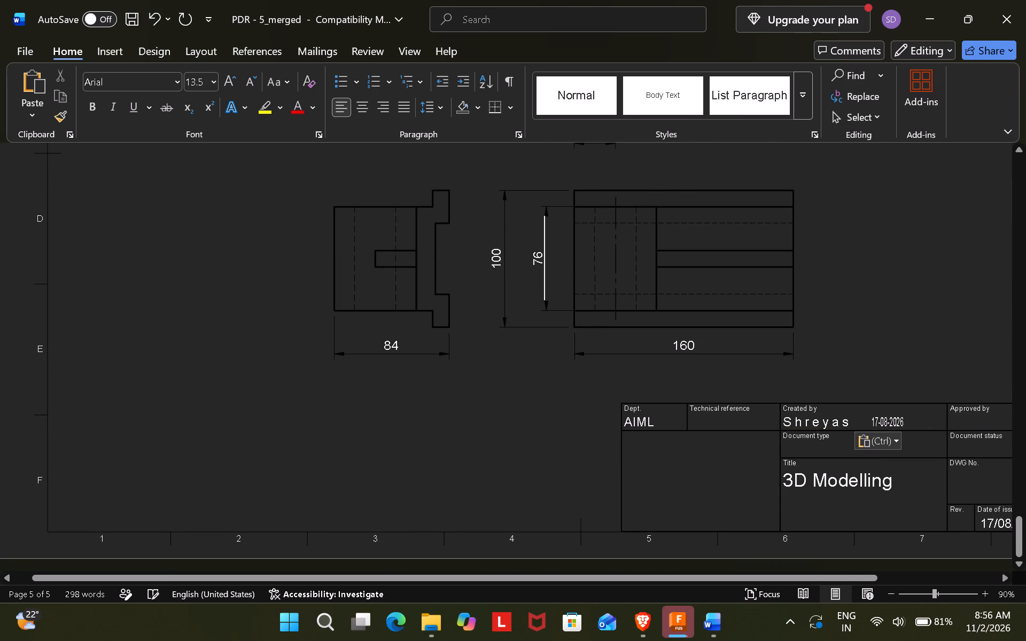
Save the edited PDR - 5_merged document and close it.
scroll(813, 494, "down", 4)
scroll(825, 422, "down", 4)
key("ctrl+s")
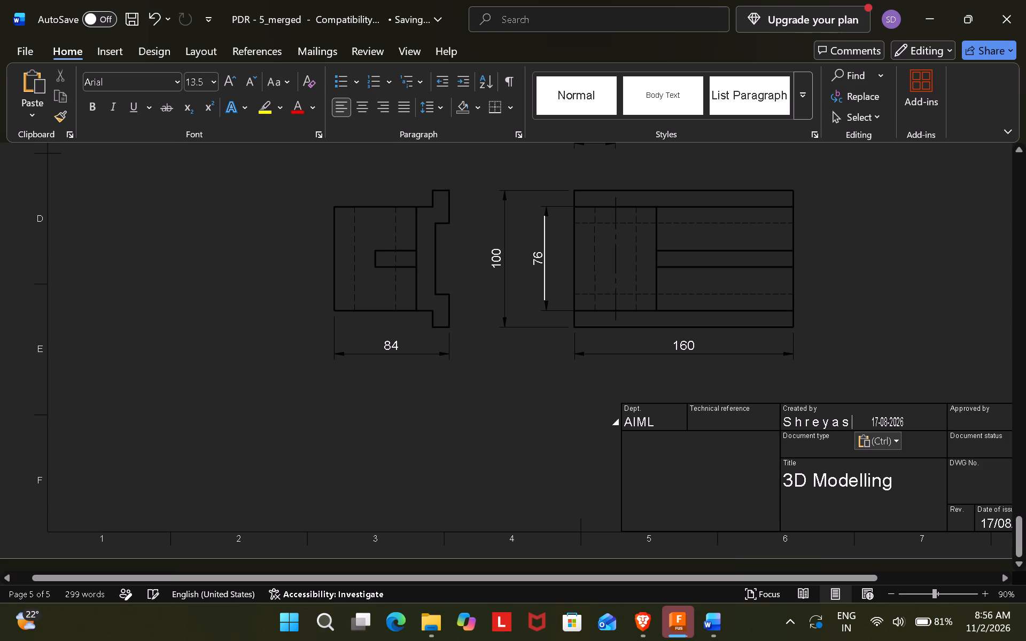
left_click(1007, 9)
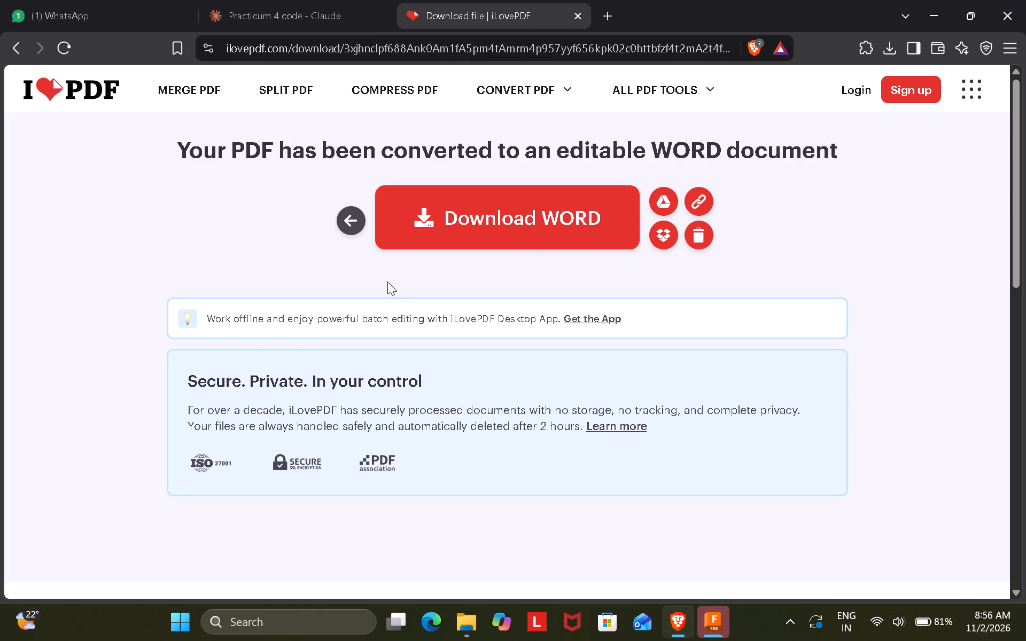
In File Explorer's Downloads folder, delete the PDR - 5_merged PDF, the PDR - 5 Word file and the PDR - 1 to PDR - 5 PDFs.
key("alt+Tab")
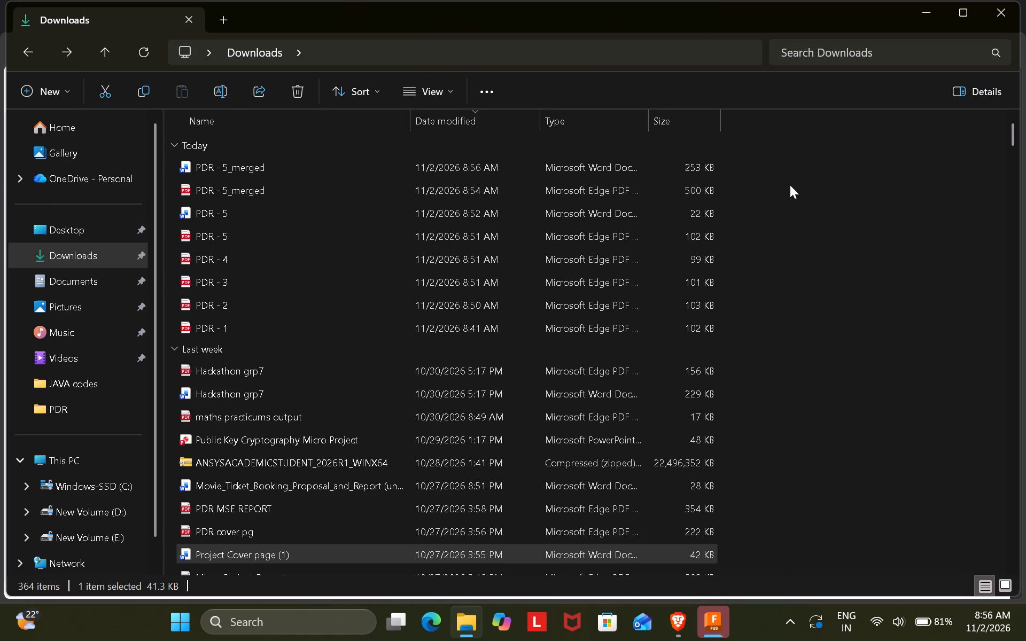
left_click_drag(784, 185, 582, 324)
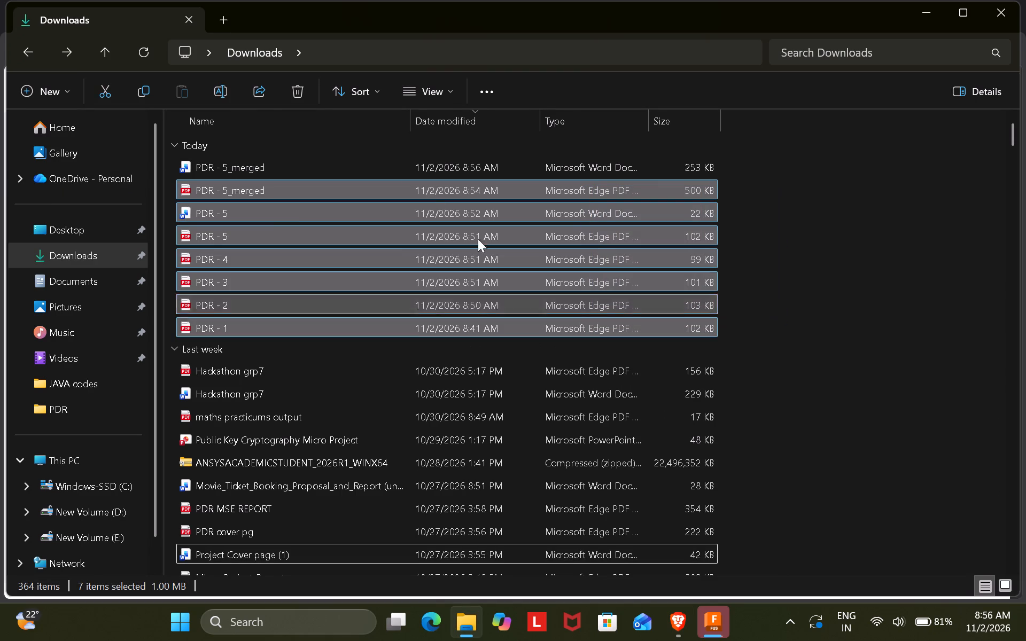
left_click(296, 98)
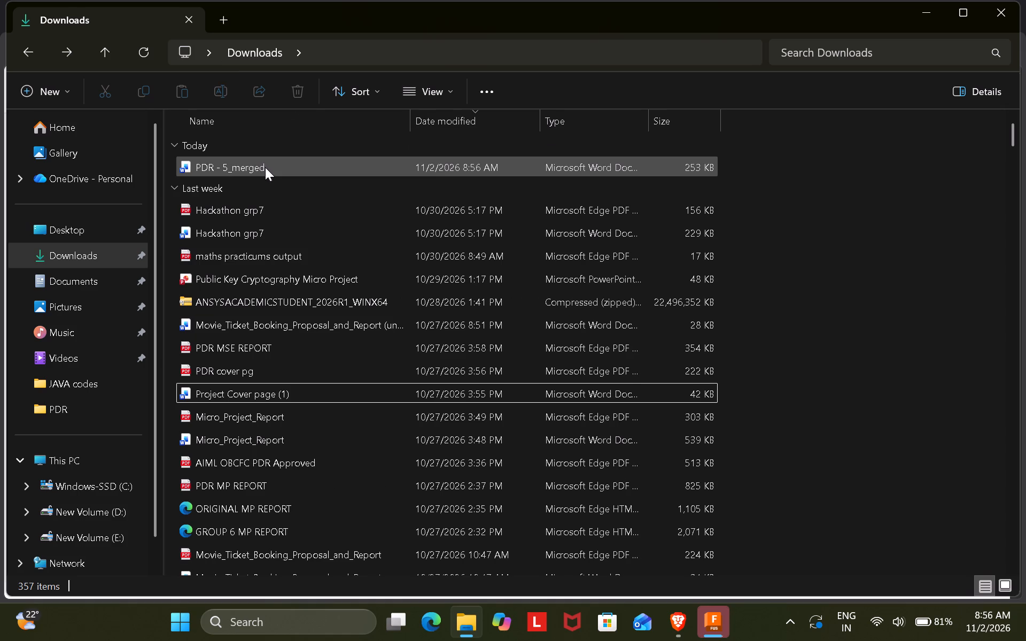
Open the PDR - 5_merged Word document and export it as a PDF named PDR - 5_merged in Downloads.
double_click(268, 171)
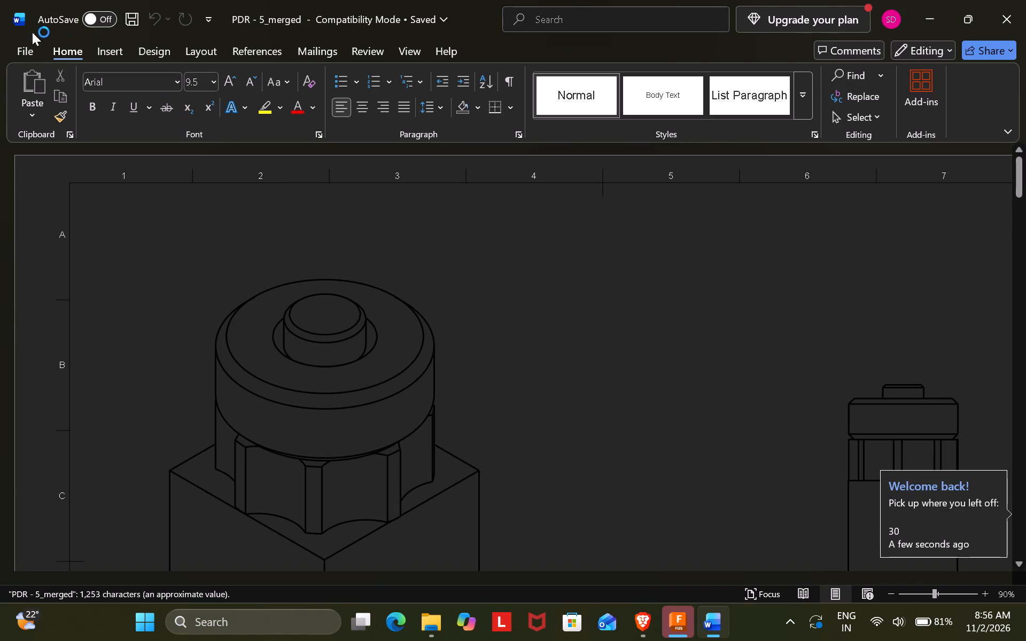
left_click(24, 47)
left_click(48, 361)
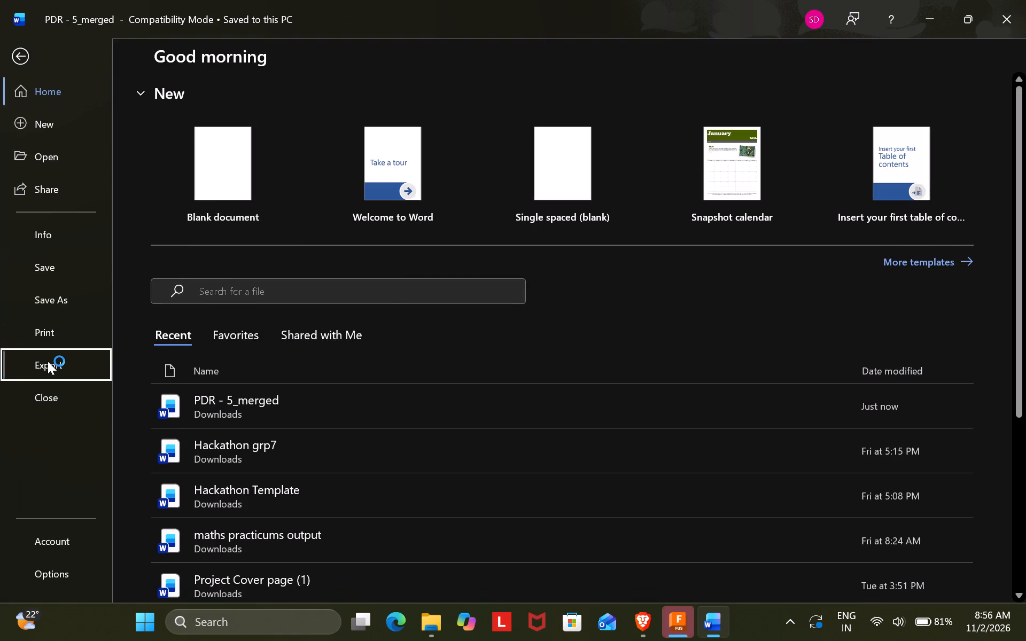
left_click(460, 234)
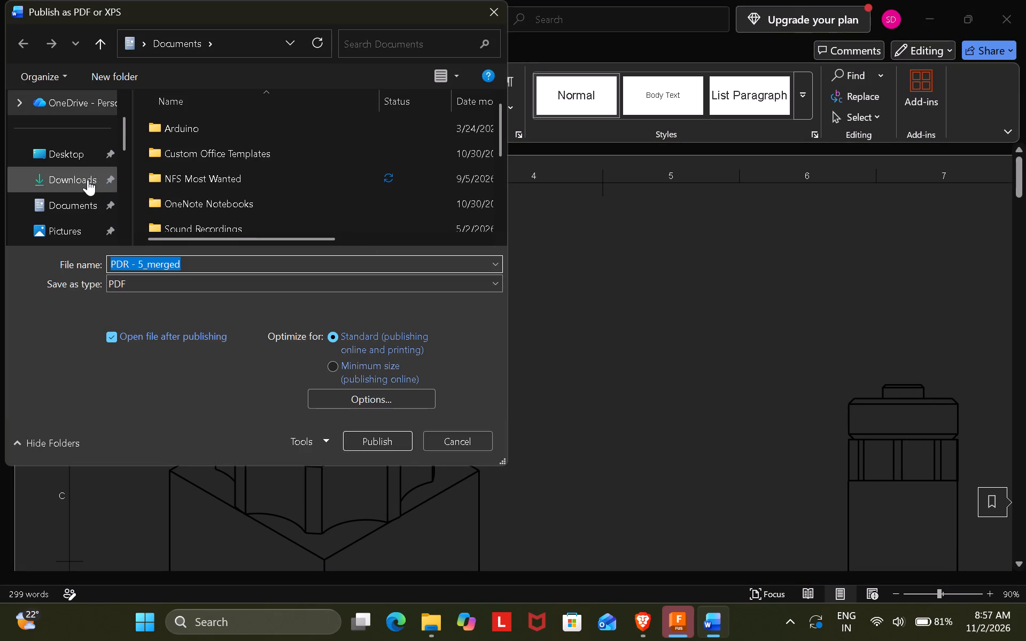
left_click(88, 179)
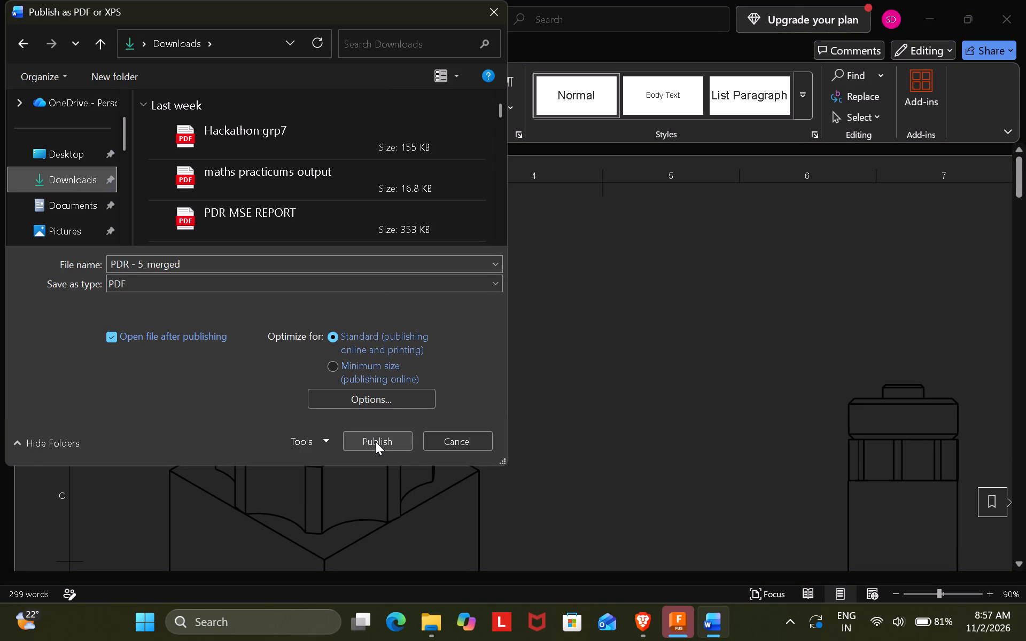
left_click(375, 441)
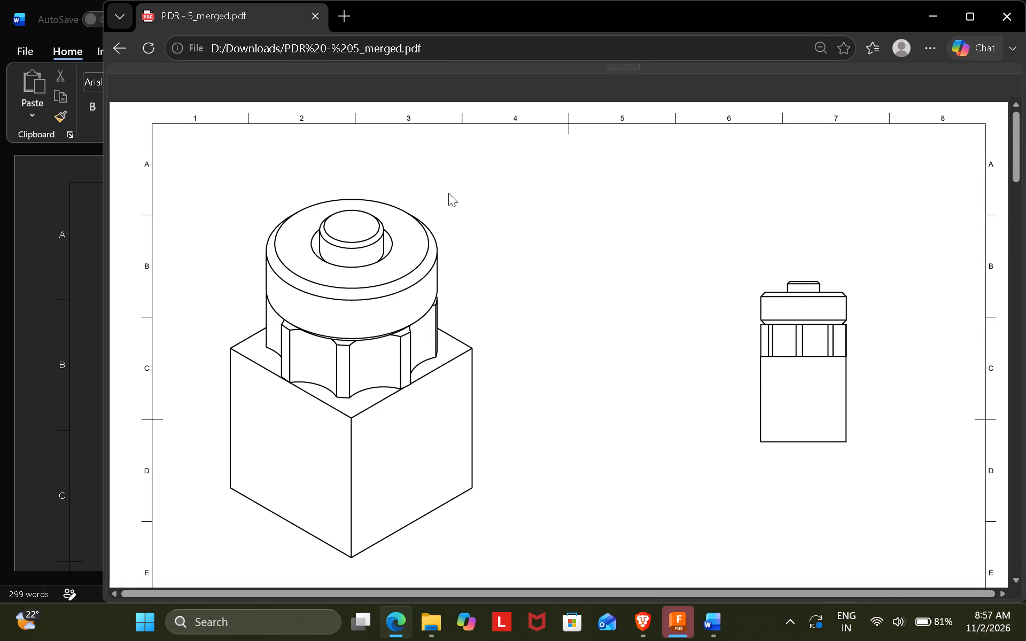
Check the drawings and title blocks on all sheets of the exported PDF, then close it.
scroll(705, 326, "down", 4)
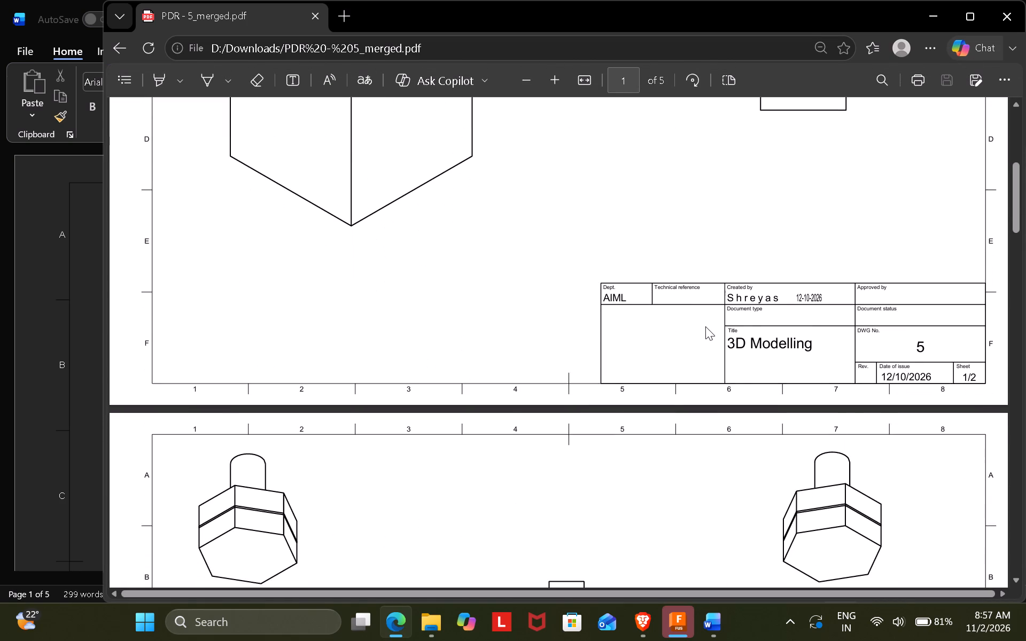
scroll(705, 326, "down", 3)
scroll(705, 326, "up", 1)
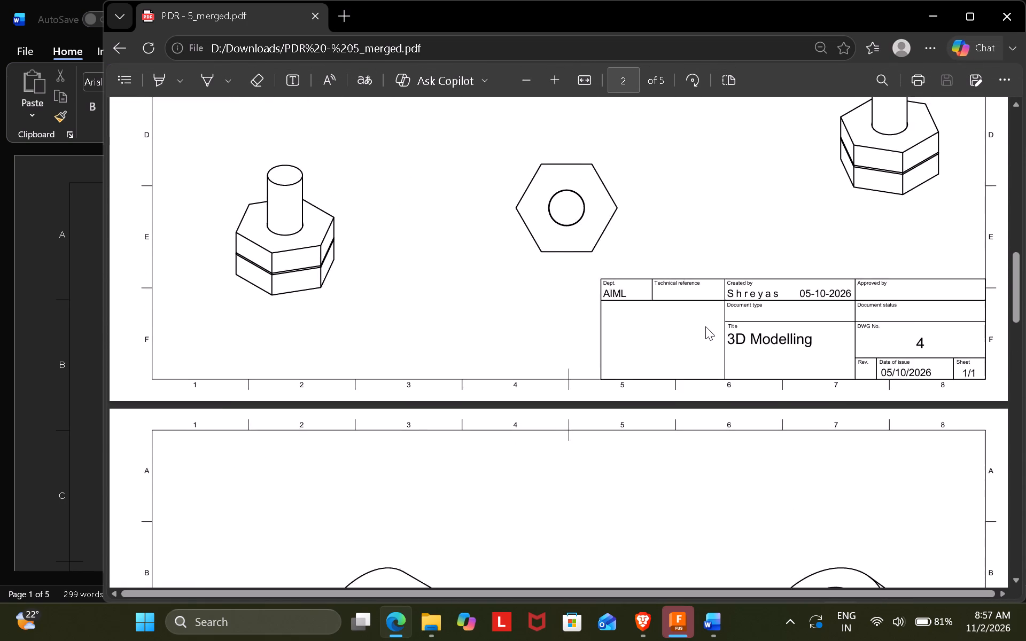
scroll(705, 326, "up", 1)
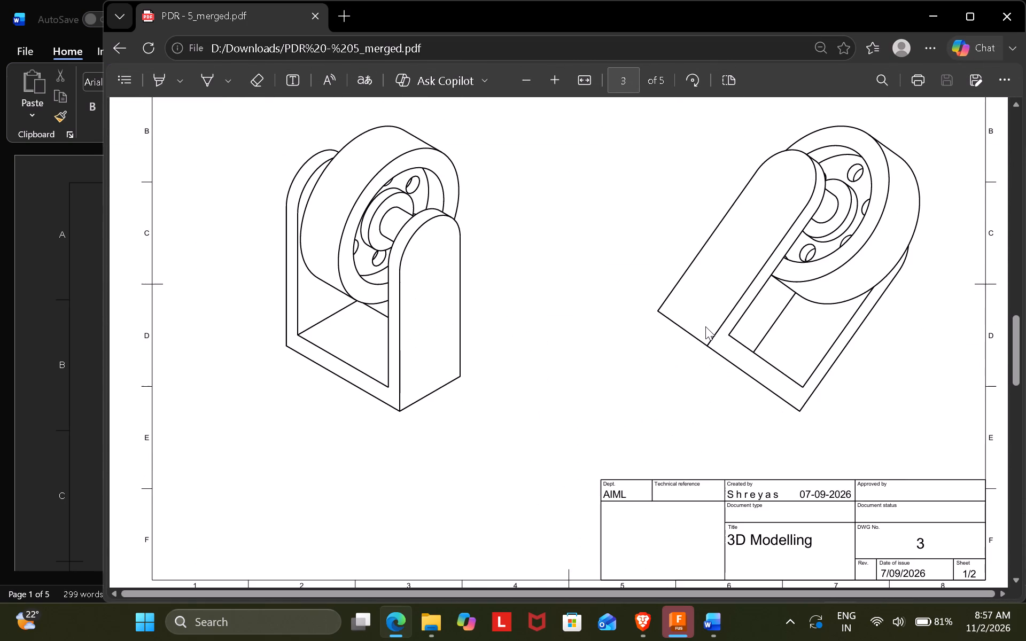
scroll(705, 326, "up", 1)
scroll(705, 326, "down", 6)
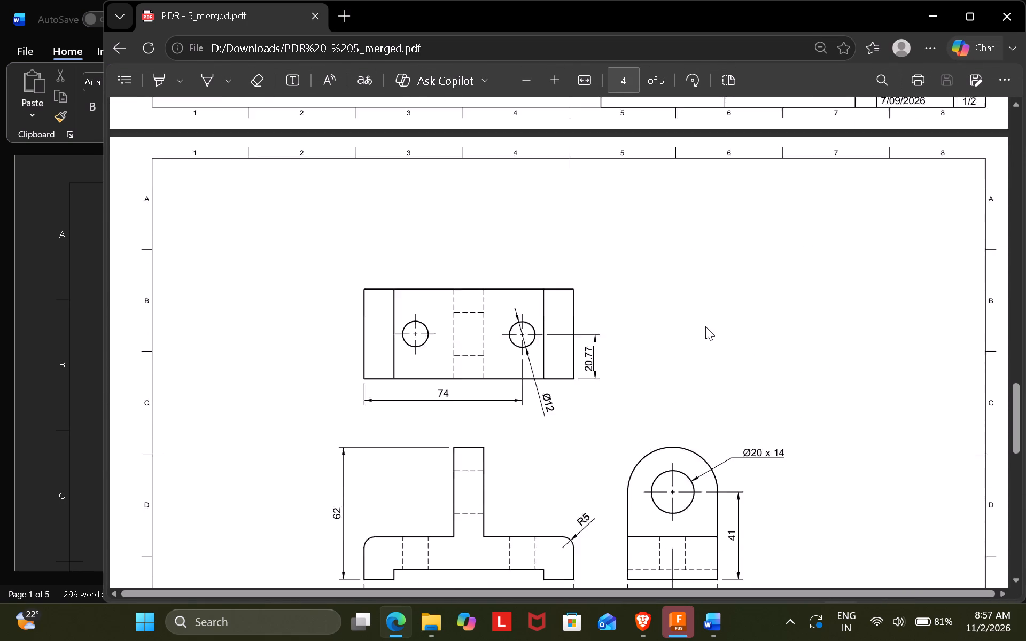
scroll(705, 326, "down", 2)
scroll(705, 326, "up", 1)
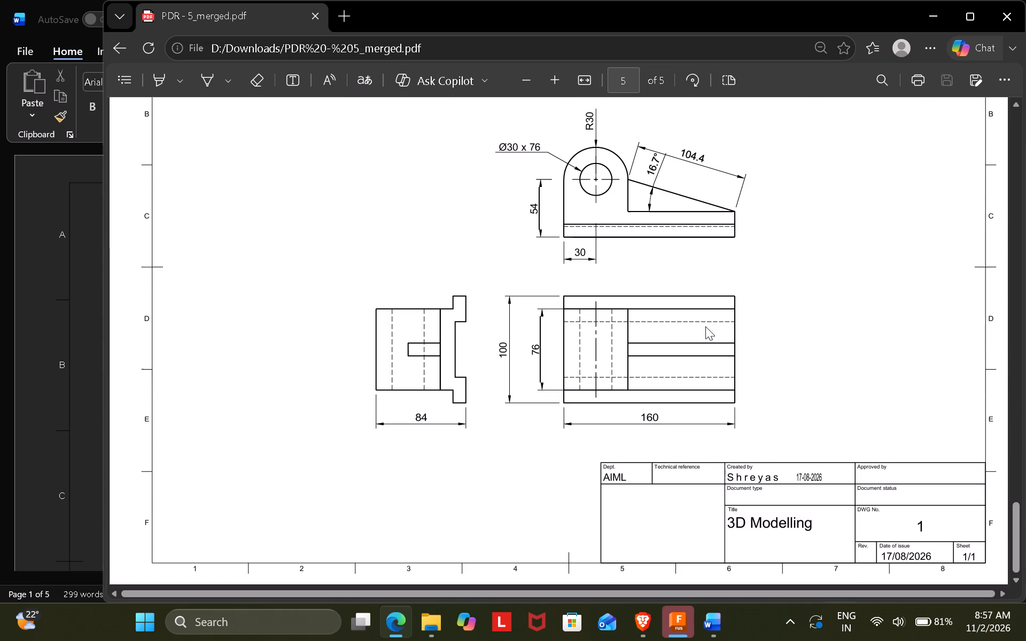
scroll(705, 326, "up", 4)
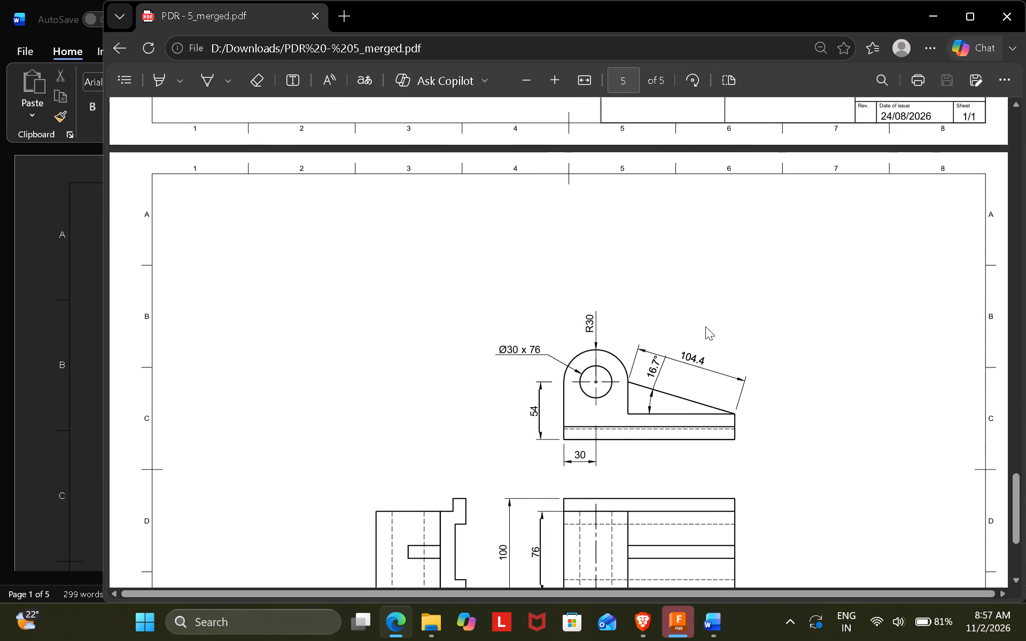
scroll(705, 326, "up", 6)
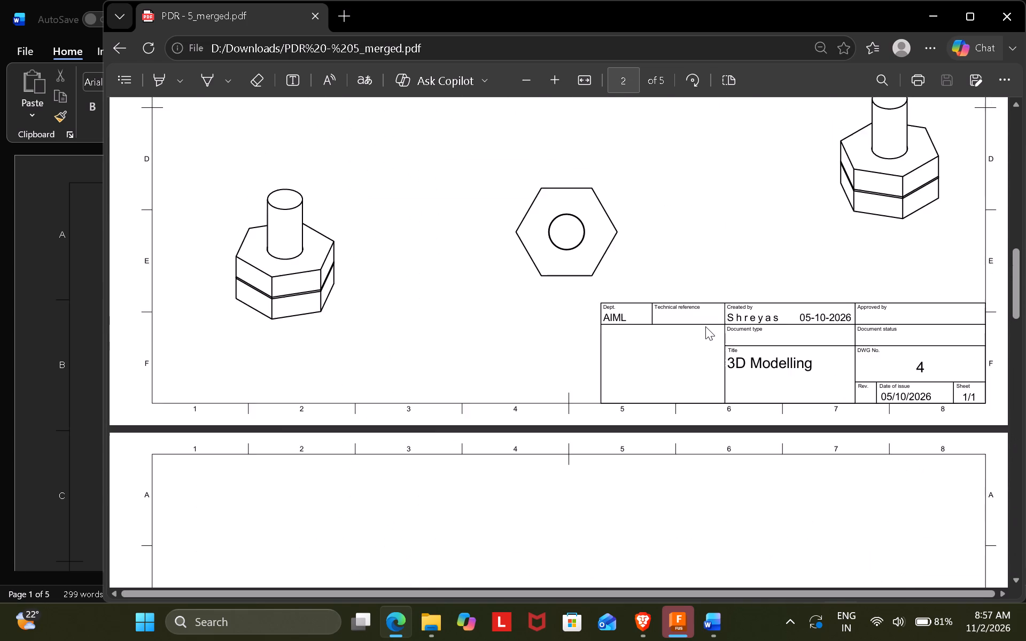
scroll(705, 326, "up", 7)
left_click(1025, 1)
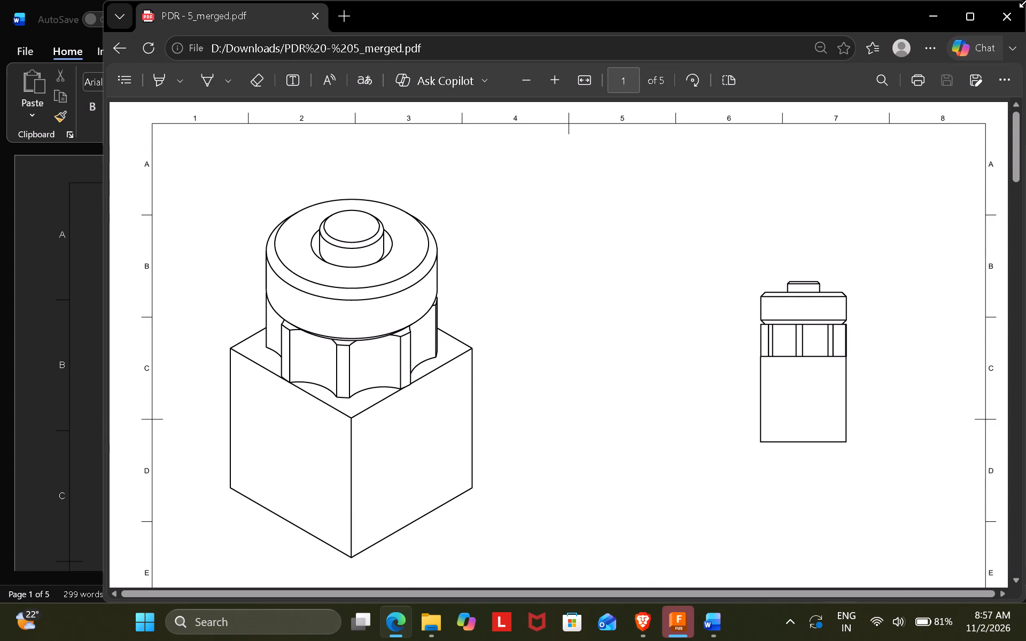
left_click(1012, 19)
Close the PDR - 5_merged Word document from the window switcher.
key("alt+Tab")
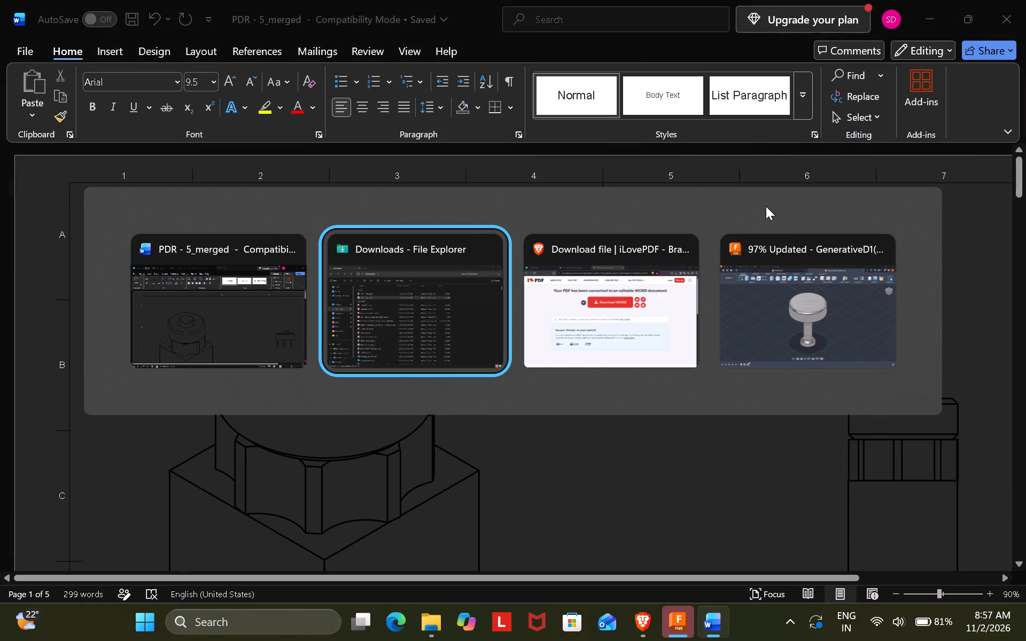
left_click(292, 250, "alt")
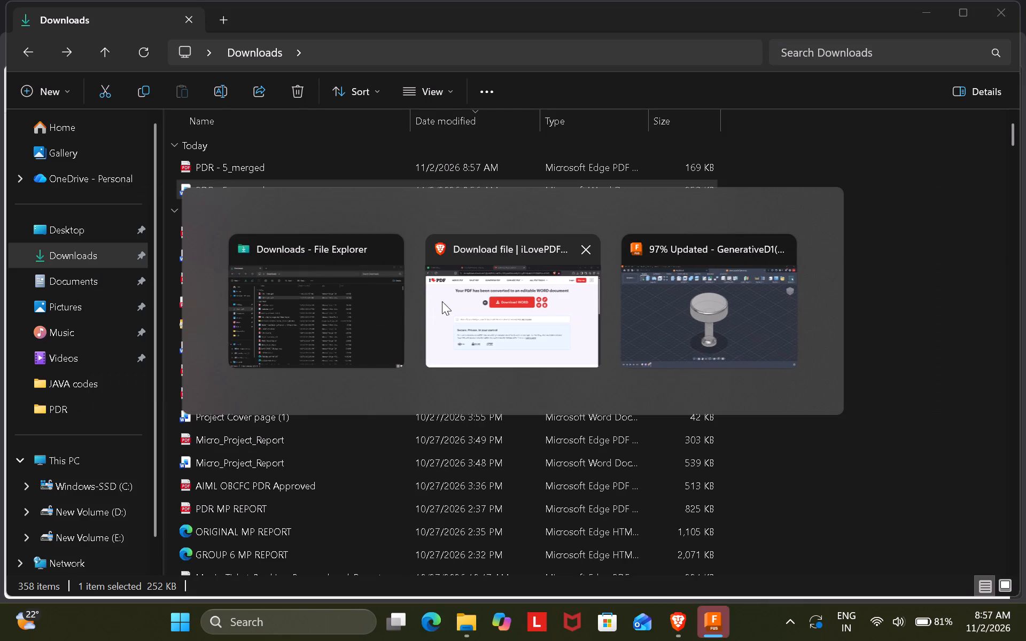
Switch to the Downloads folder window in File Explorer.
left_click(322, 320, "alt")
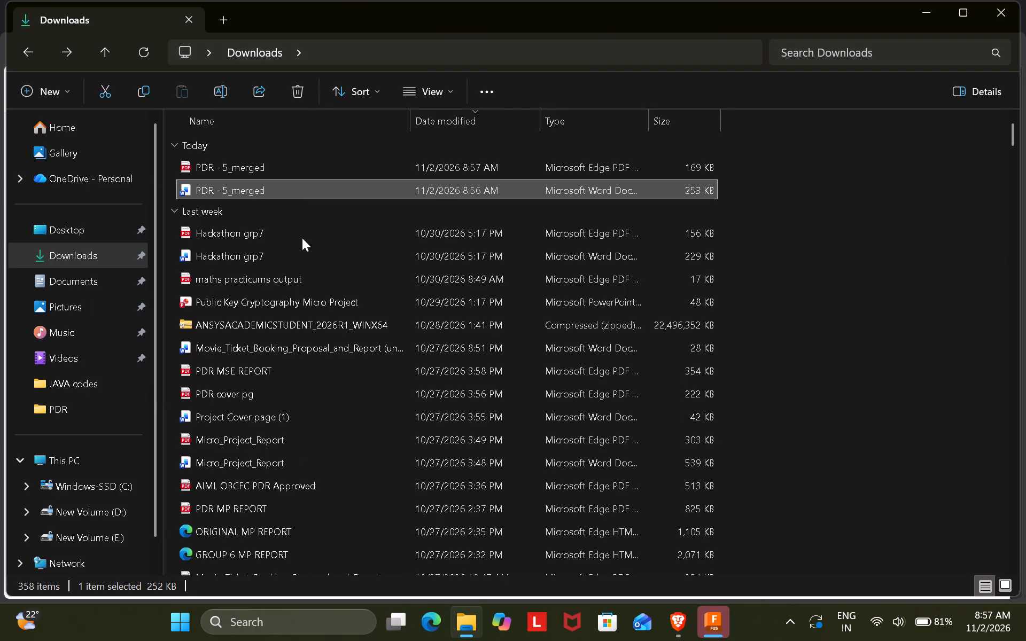
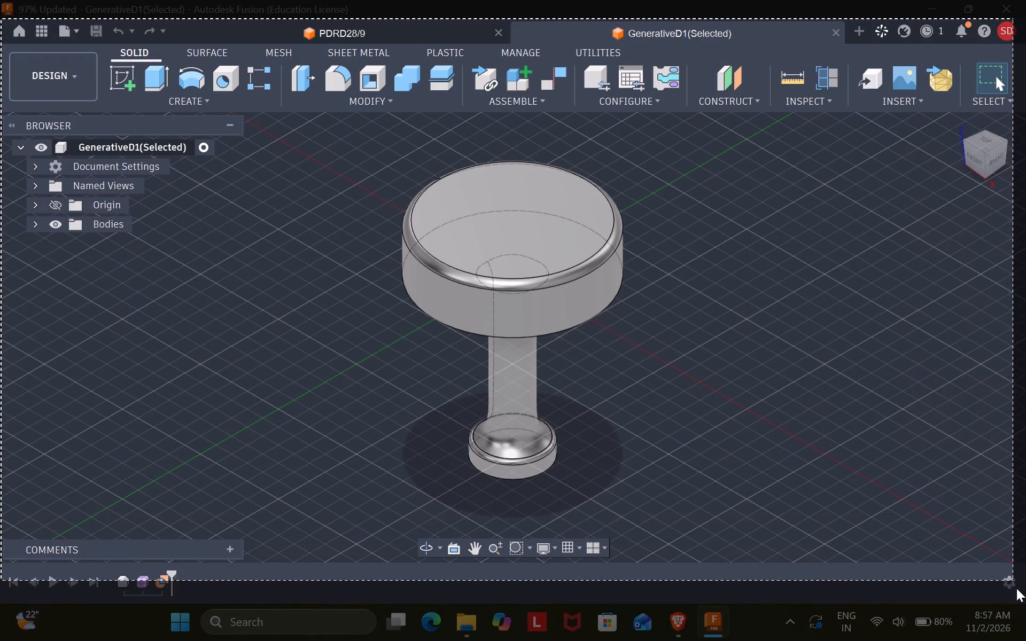
Extend the Snipping Tool capture area to cover the whole Fusion workspace, including the timeline, down to the taskbar.
left_click_drag(1016, 588, 1025, 603)
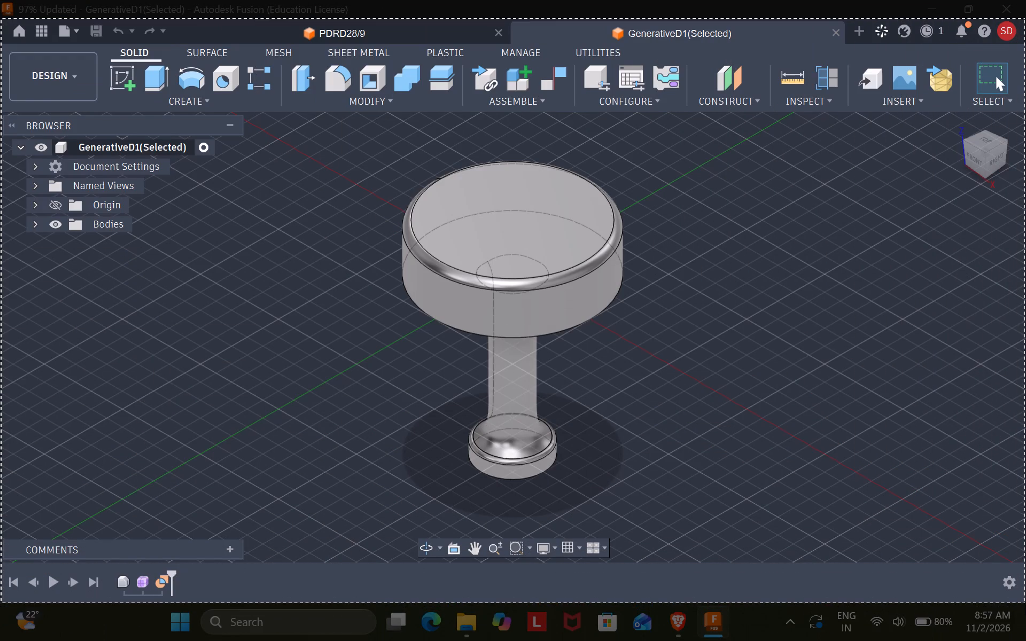
left_click_drag(1025, 603, 1025, 605)
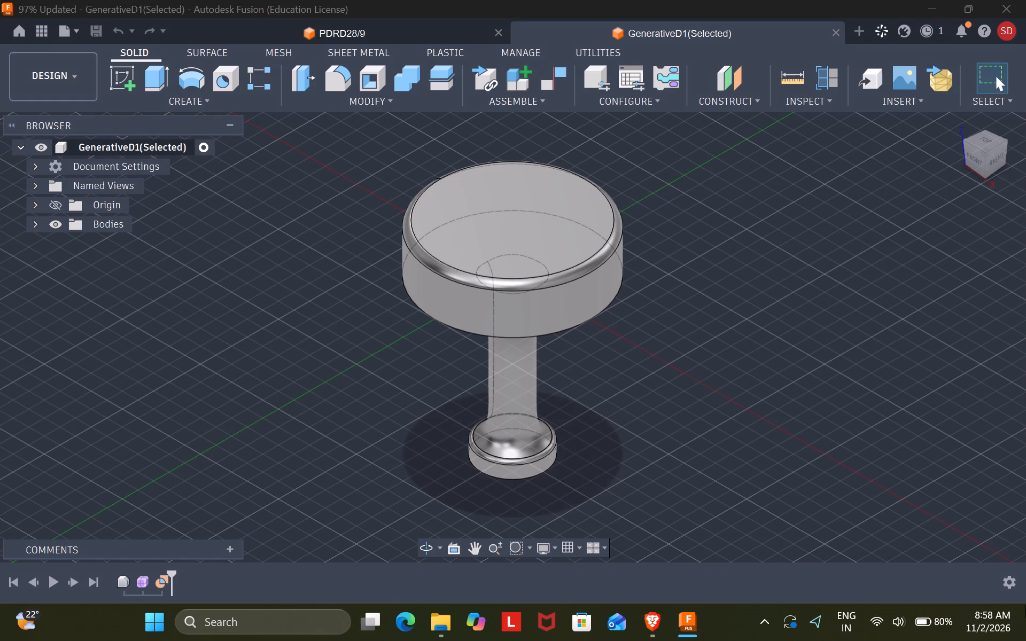
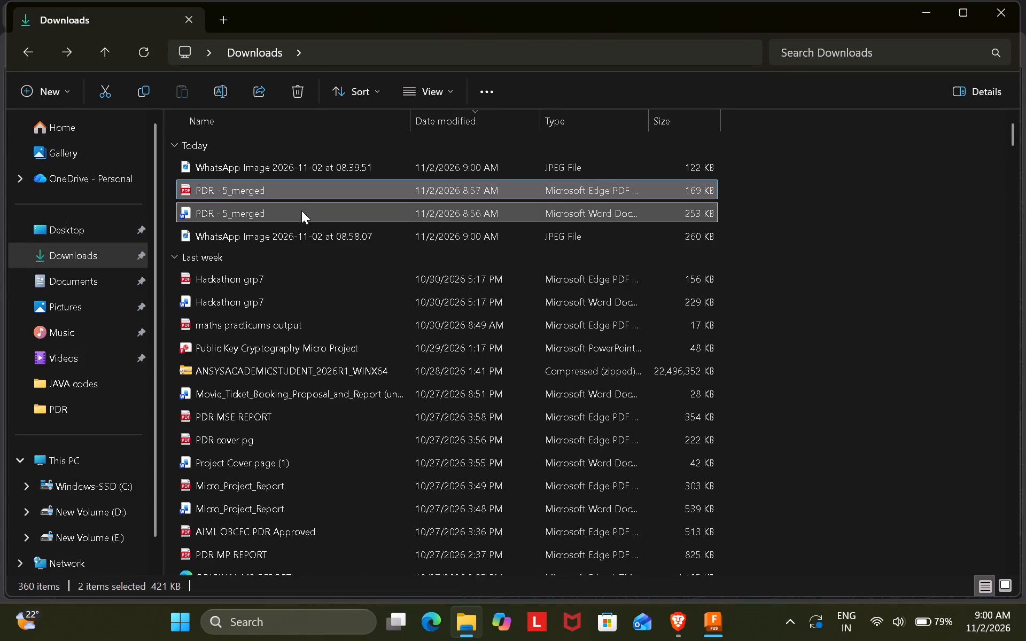
Delete the PDR - 5_merged PDF and the PDR - 5_merged Word document from Downloads.
key("Delete")
View the WhatsApp images from 08.39.51 and 08.58.07 one after the other, closing each after checking it.
double_click(313, 189)
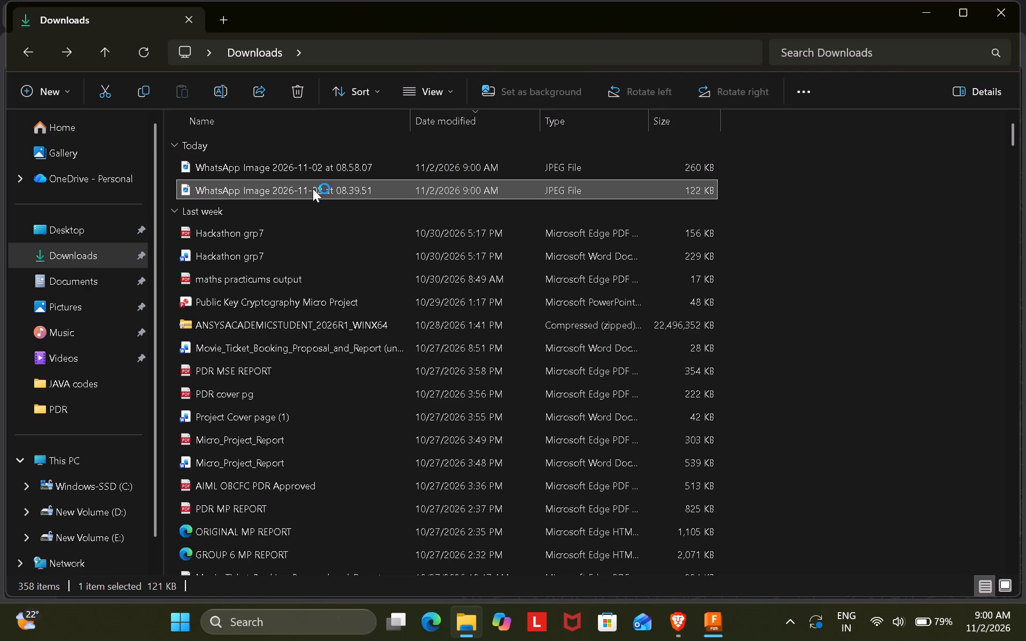
left_click(820, 67)
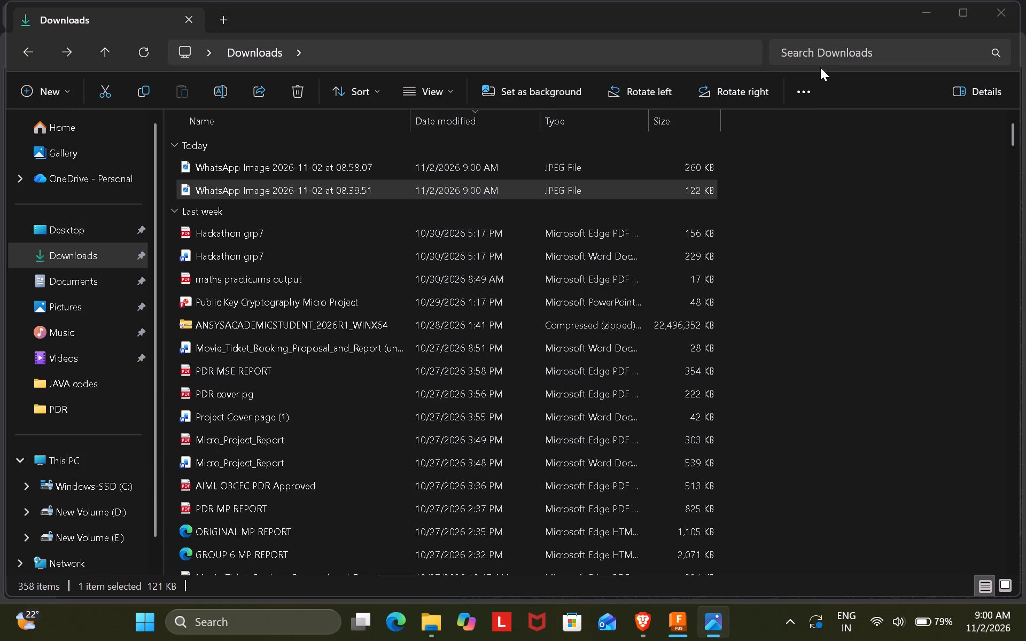
double_click(398, 160)
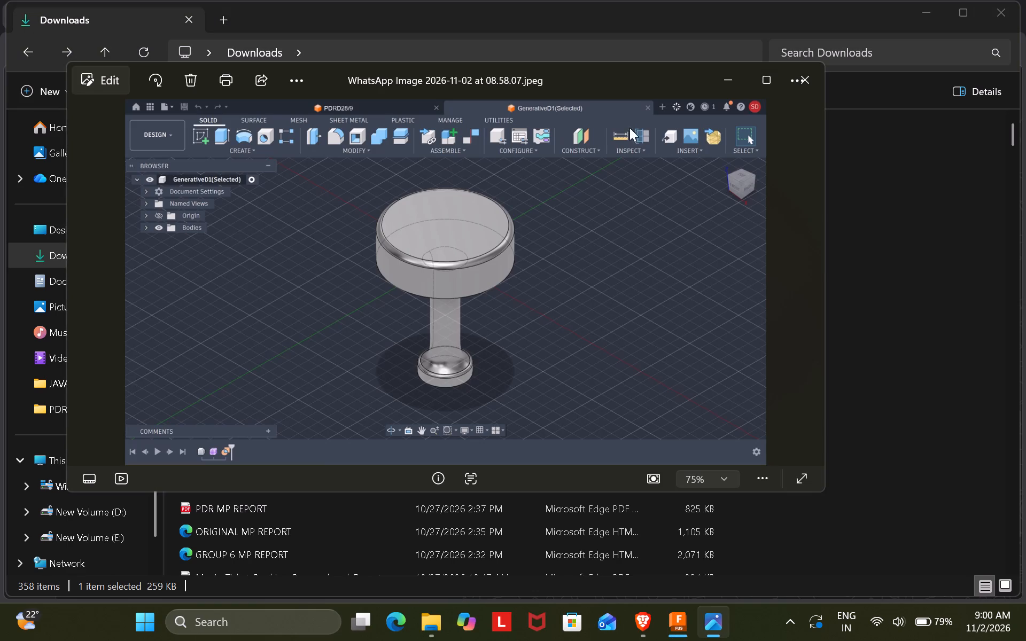
left_click(804, 75)
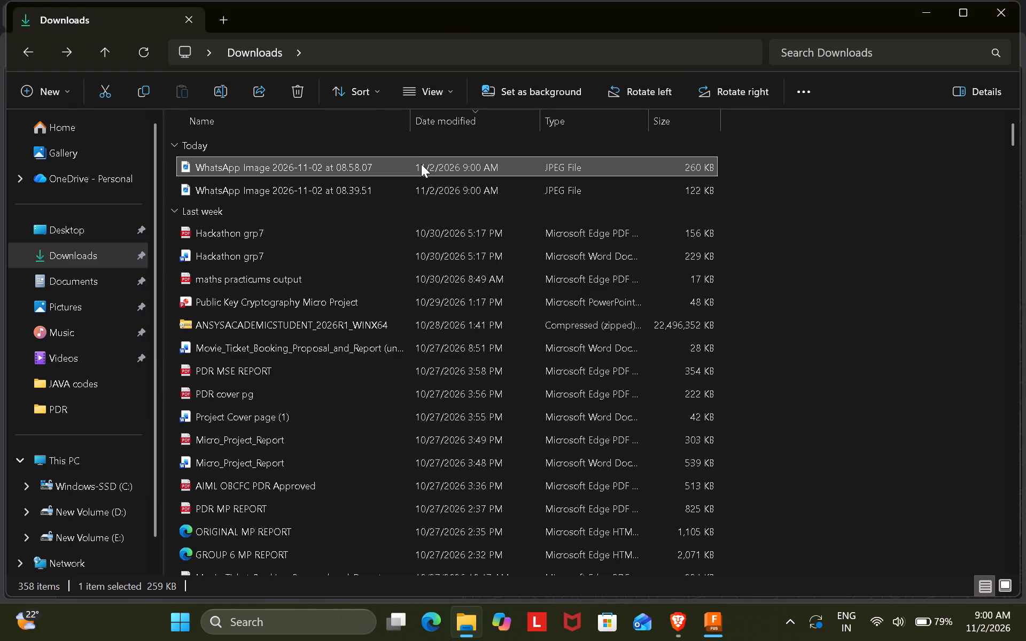
Bring up the available file actions for the WhatsApp image from 08.58.07.
right_click(421, 164)
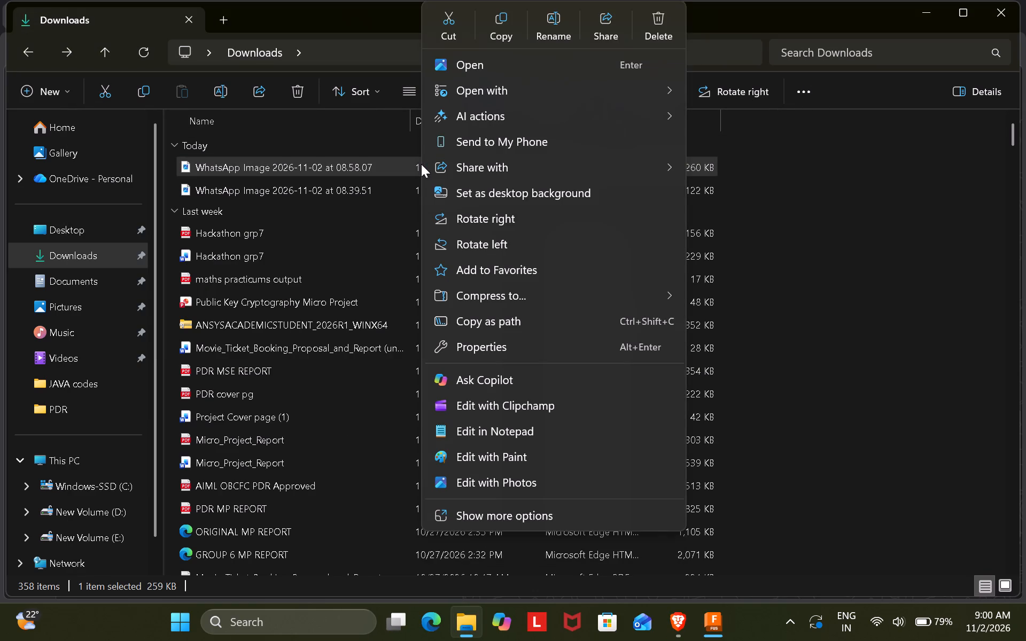
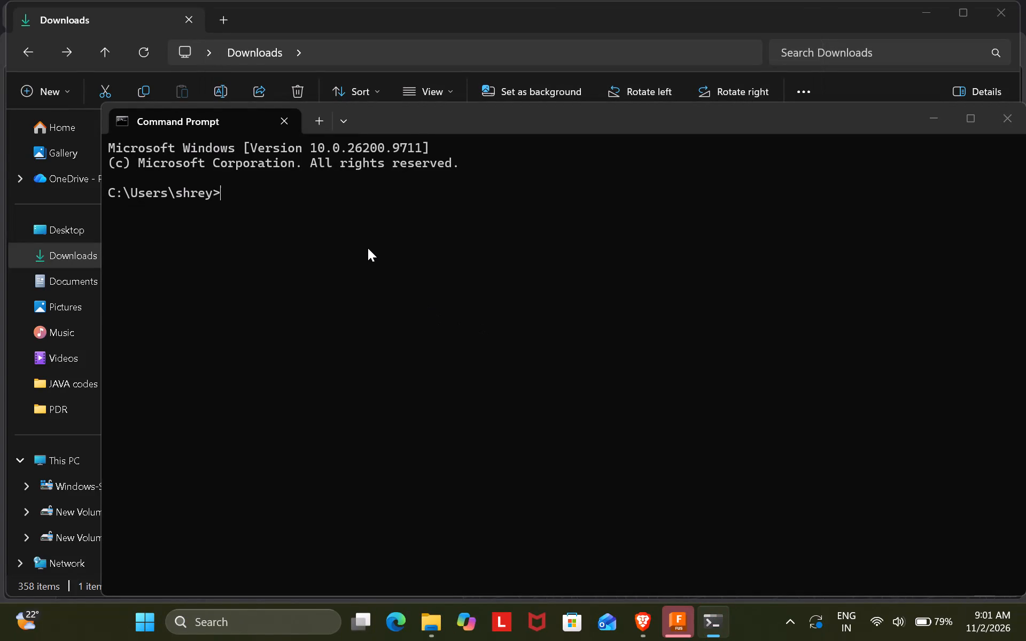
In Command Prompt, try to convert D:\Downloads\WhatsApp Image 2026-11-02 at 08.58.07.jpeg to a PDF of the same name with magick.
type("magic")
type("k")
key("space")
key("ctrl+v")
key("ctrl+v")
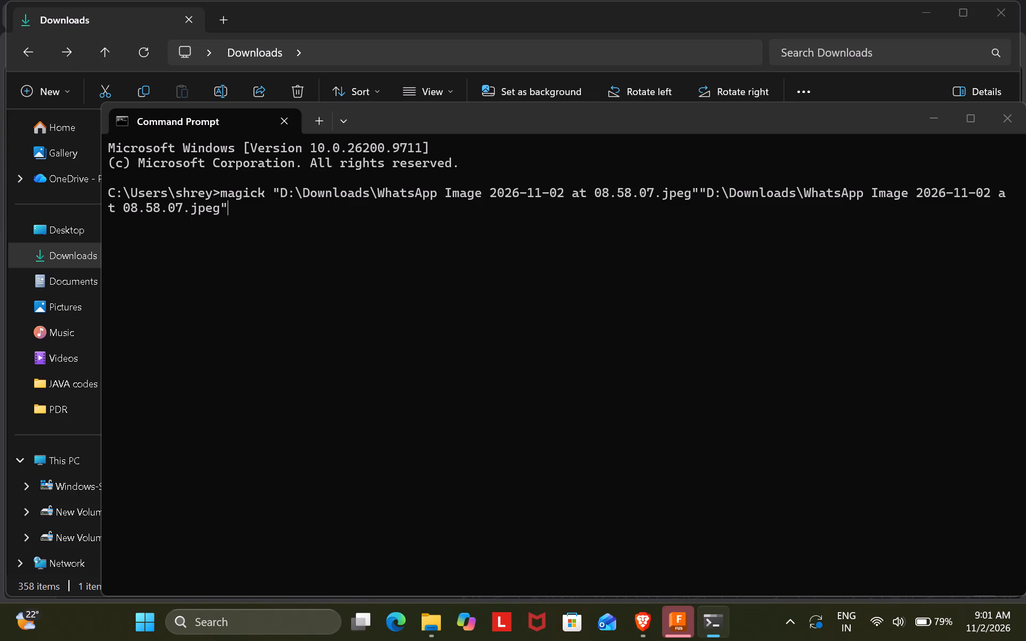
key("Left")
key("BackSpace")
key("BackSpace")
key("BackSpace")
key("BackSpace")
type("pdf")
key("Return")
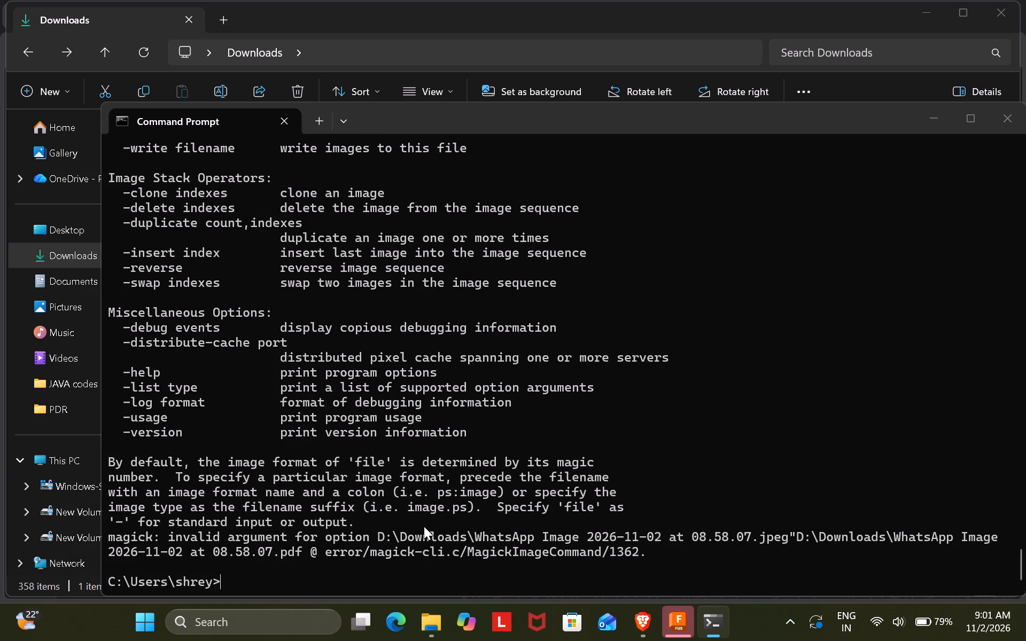
Move the Command Prompt window aside to view the file list in File Explorer's Downloads folder.
scroll(424, 526, "down", 2)
left_click_drag(523, 120, 484, 247)
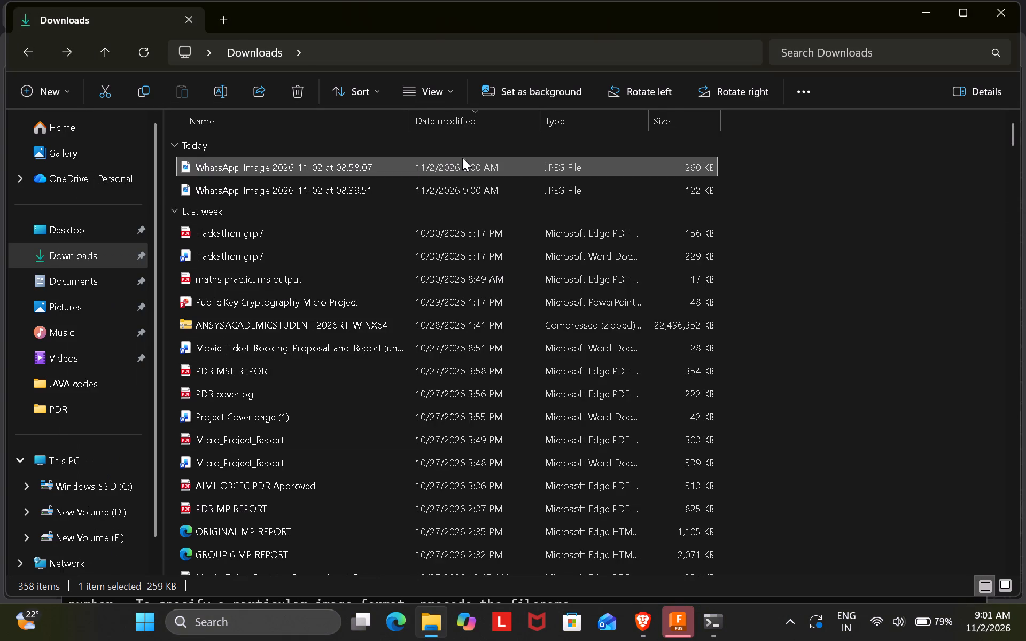
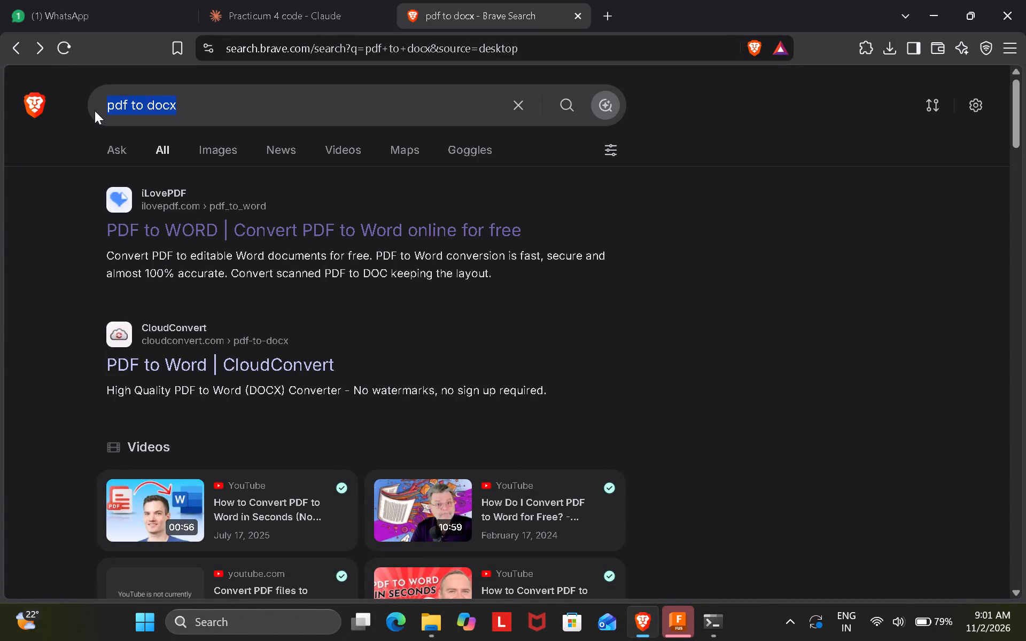
Search the web for "jpg to pdf" and open iLovePDF's JPG to PDF converter.
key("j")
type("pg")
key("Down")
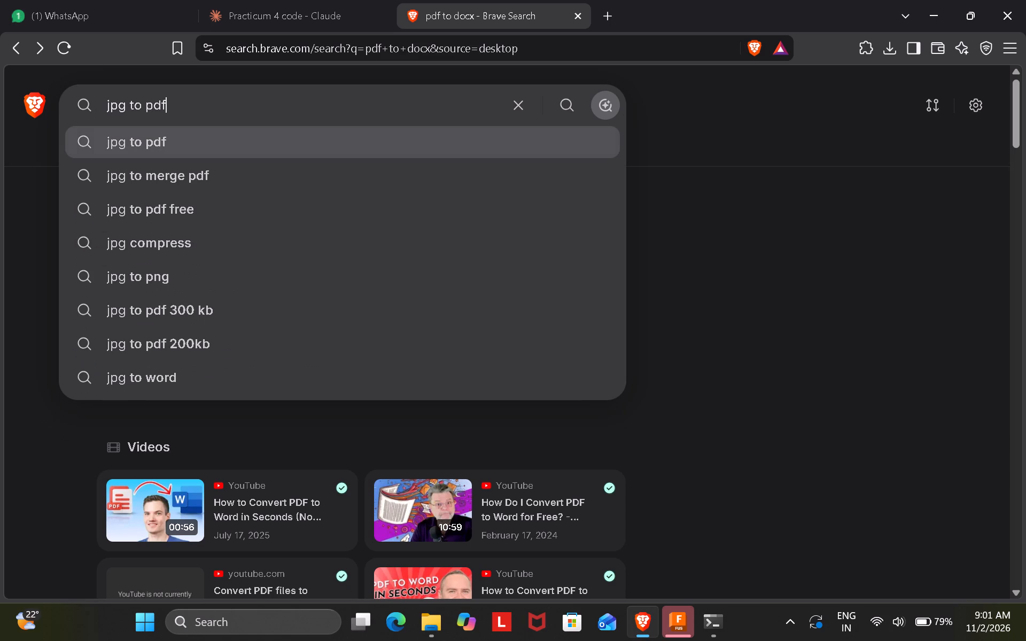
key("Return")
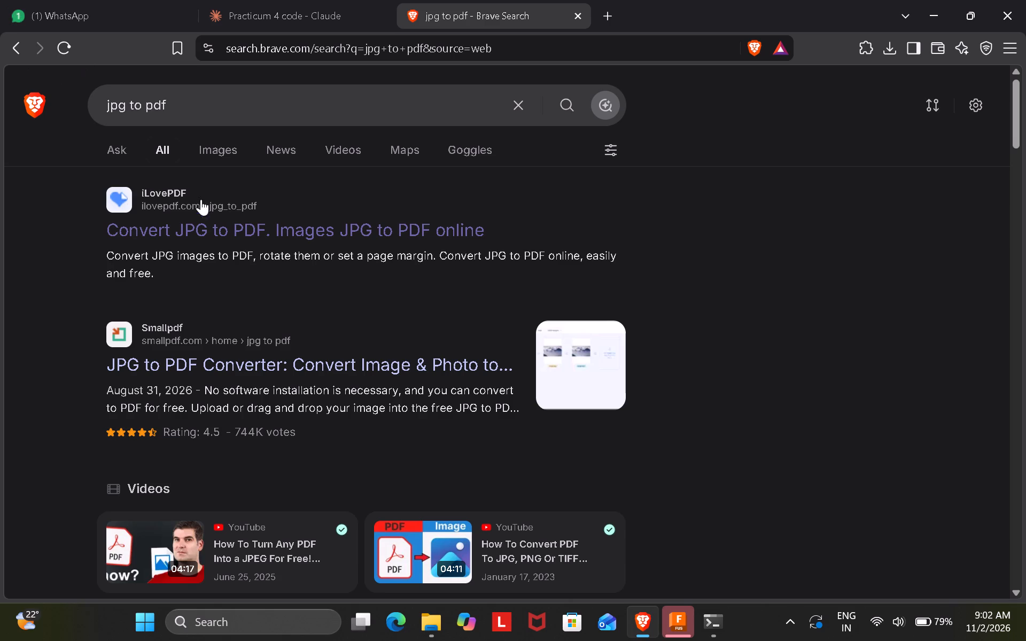
left_click(215, 231)
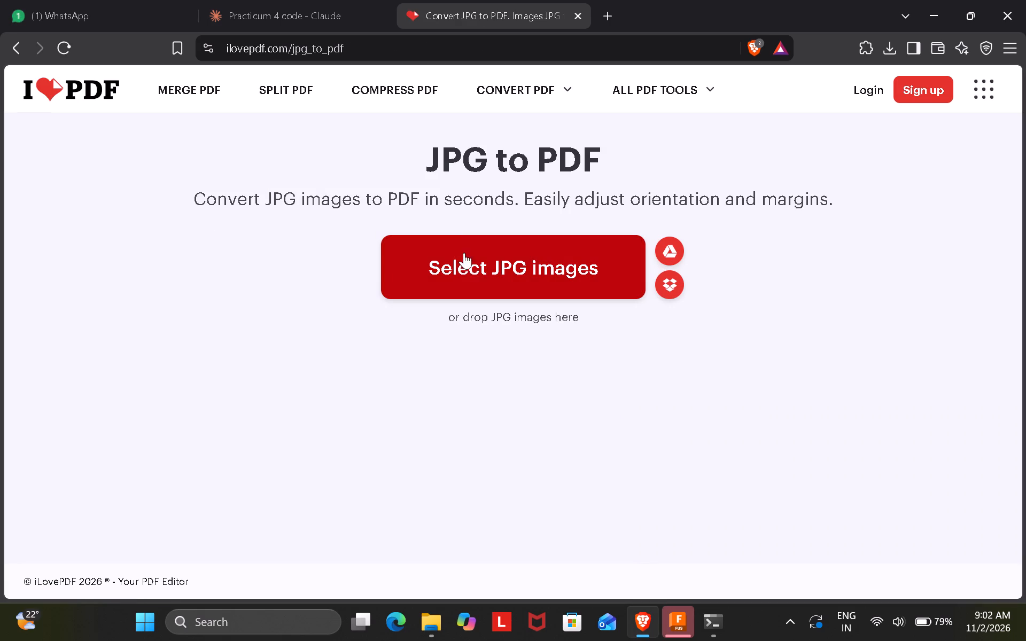
Convert the WhatsApp images from 08.58.07 and 08.39.51 in Downloads into one PDF with landscape page orientation.
left_click(467, 260)
left_click(607, 254)
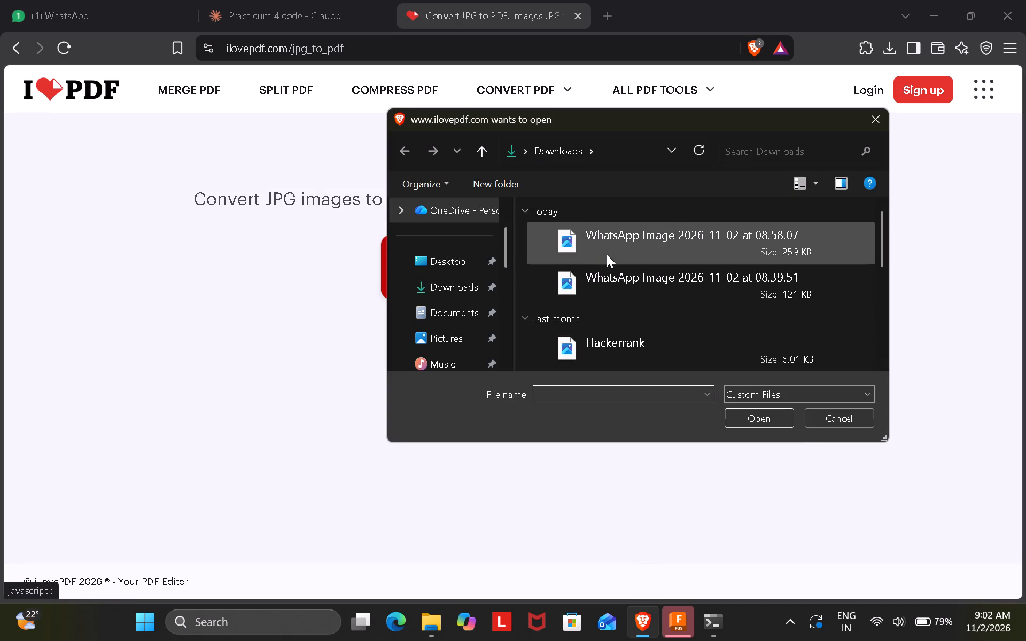
left_click(632, 282, "ctrl")
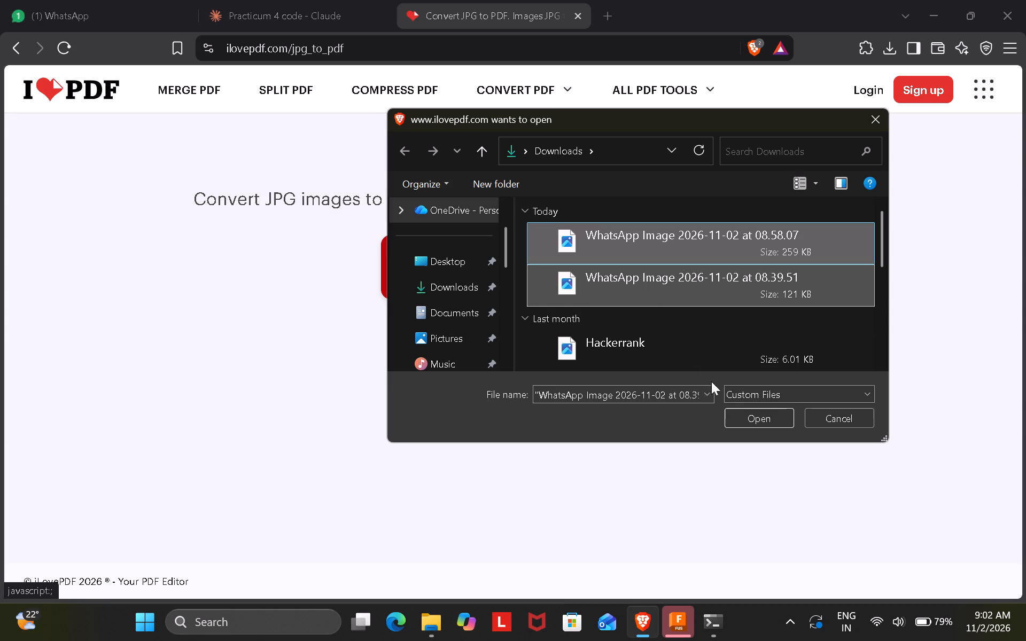
left_click(750, 416)
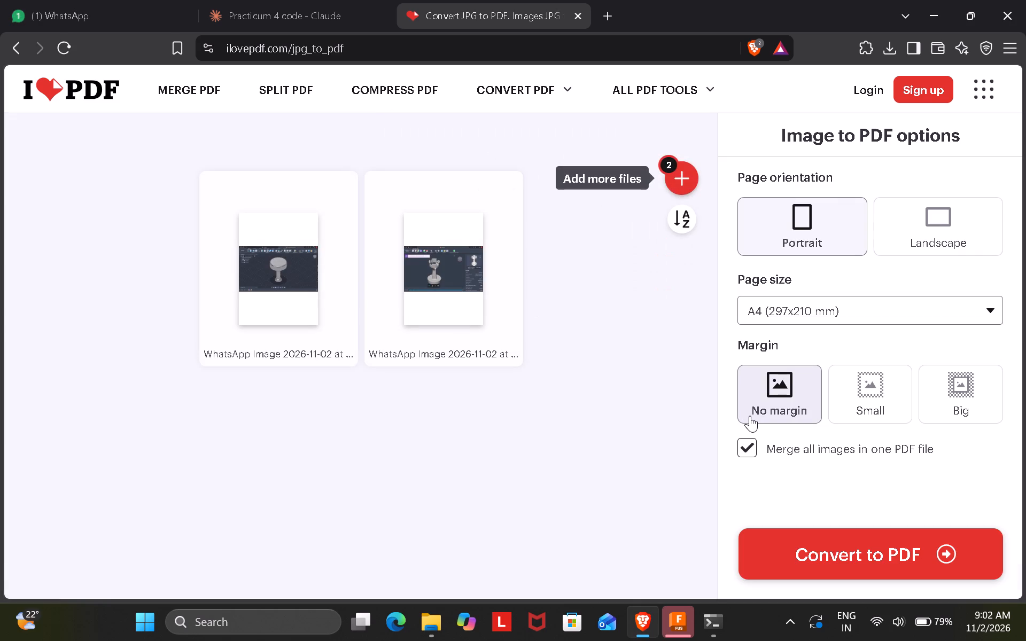
left_click(928, 221)
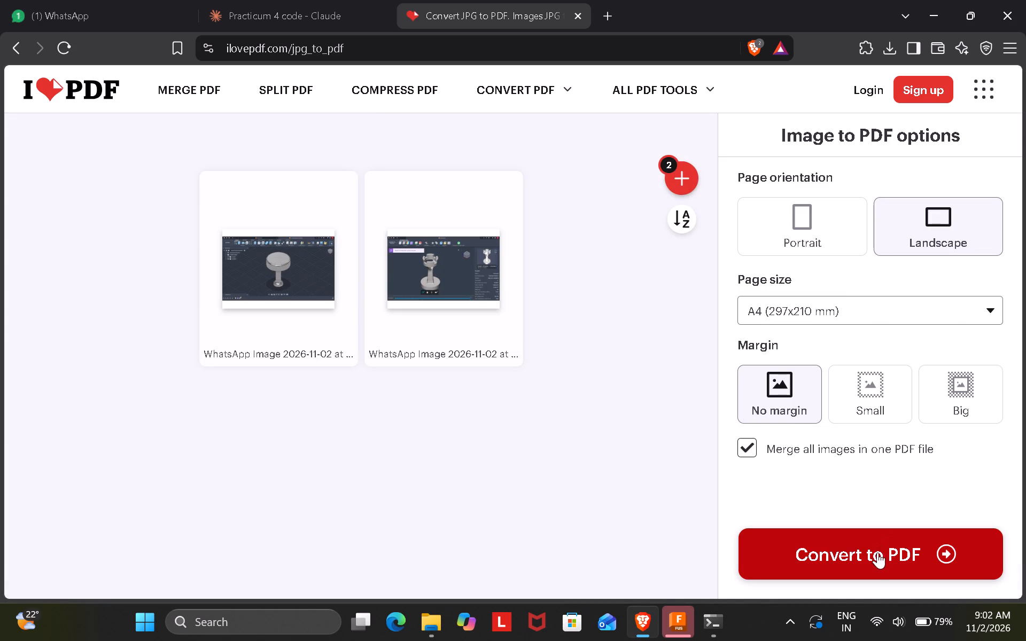
left_click(849, 552)
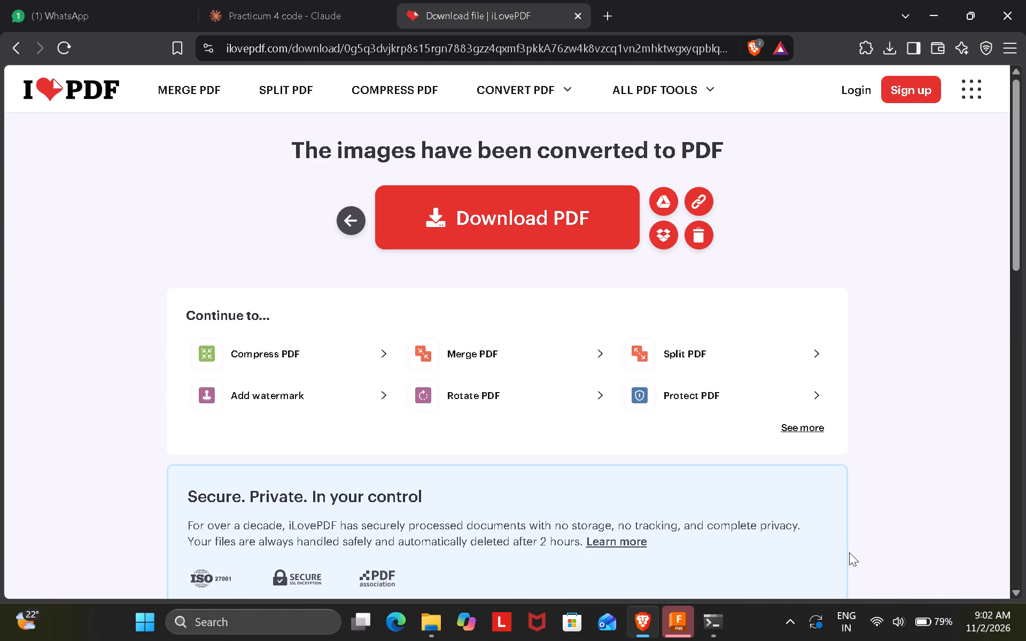
Download the converted PDF into Downloads as WhatsApp Image 2026-11-02 at 08.58.07.
left_click(566, 236)
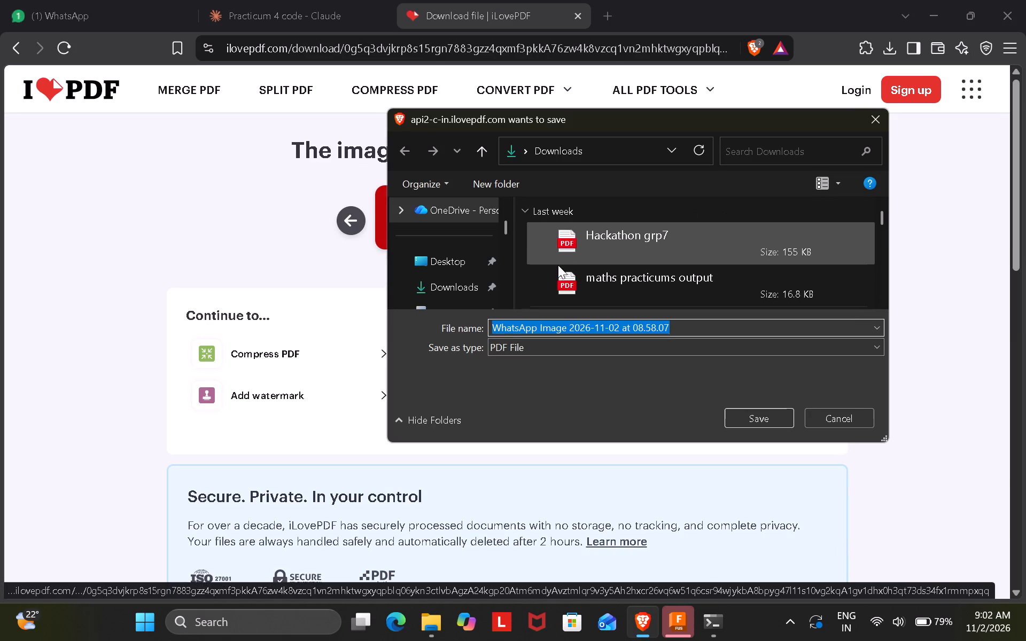
left_click(451, 279)
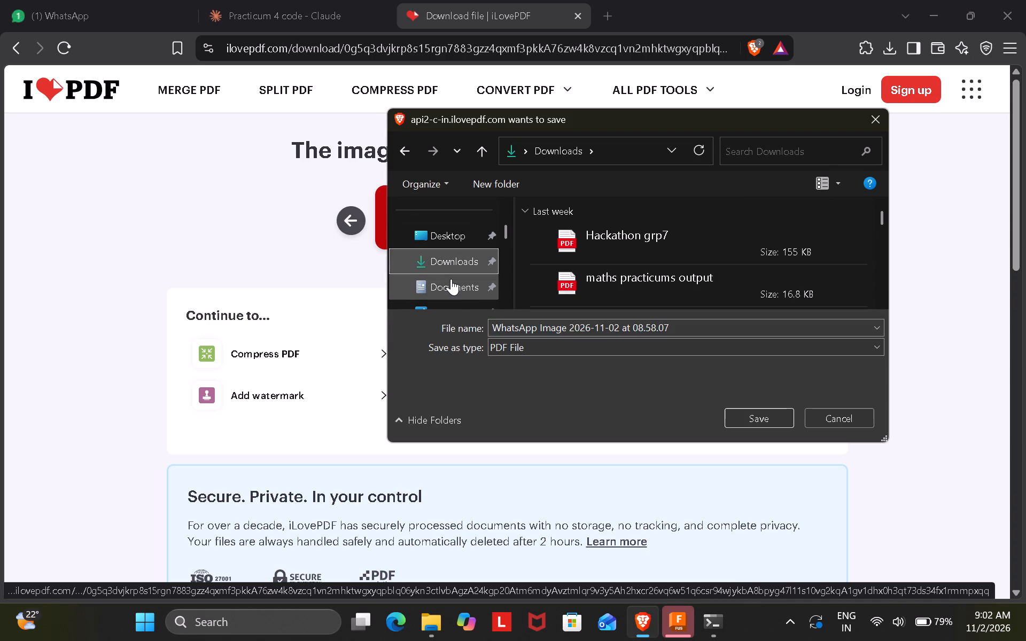
left_click(770, 419)
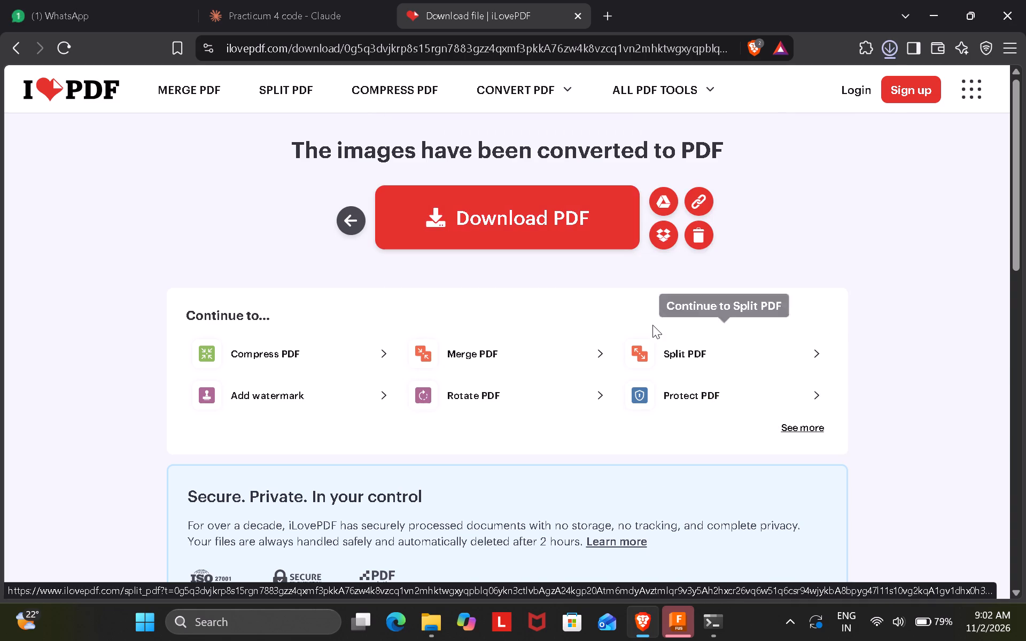
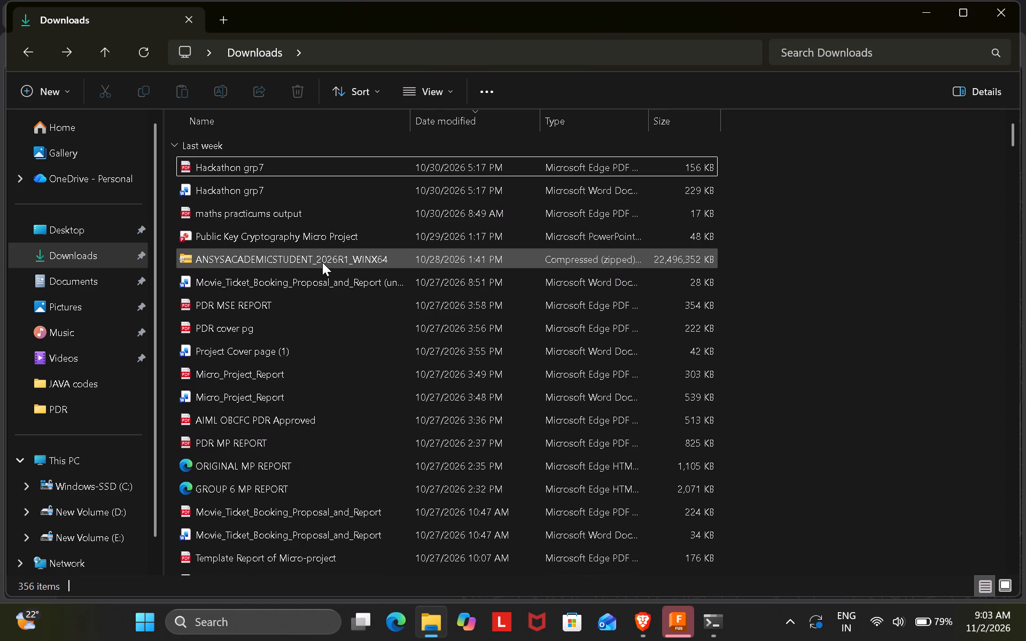
Look through the contents of the ANSYSACADEMICSTUDENT_2026R1_WINX64 zip in Downloads, then return to the Downloads folder.
left_click(322, 262)
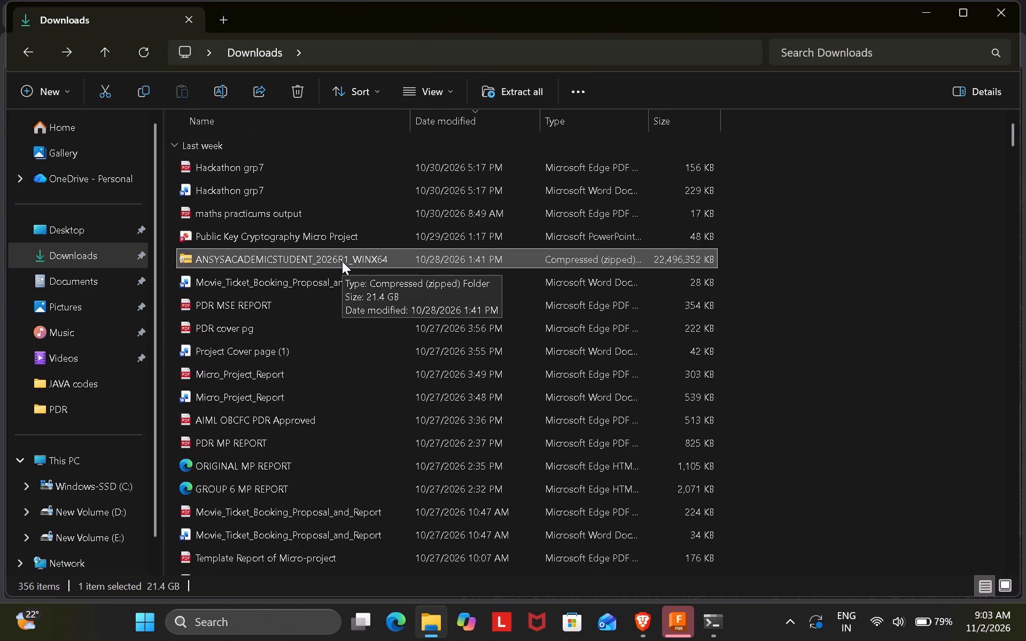
double_click(342, 261)
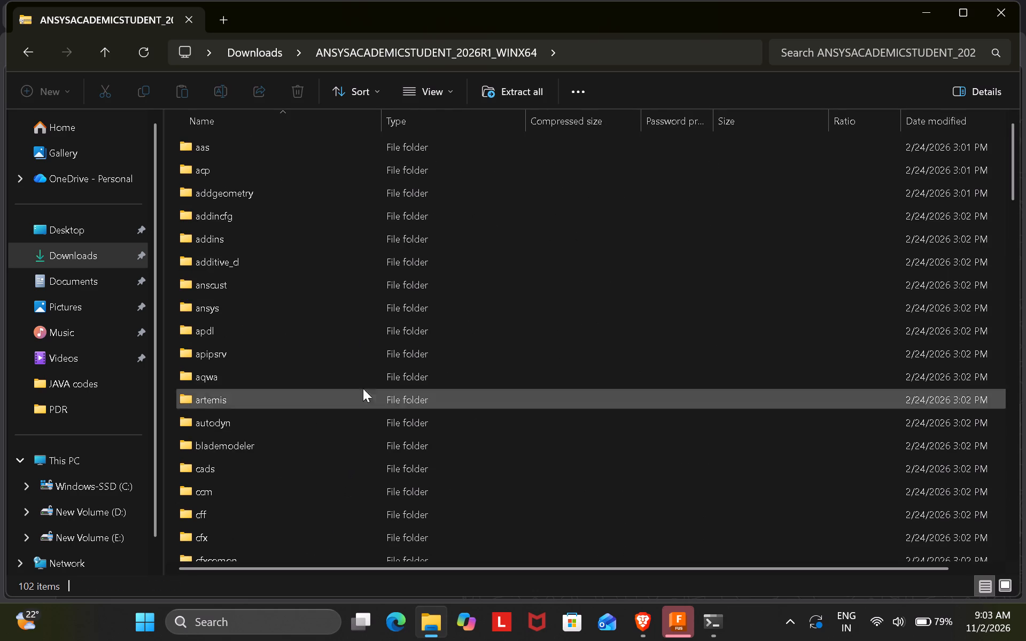
scroll(357, 427, "down", 4)
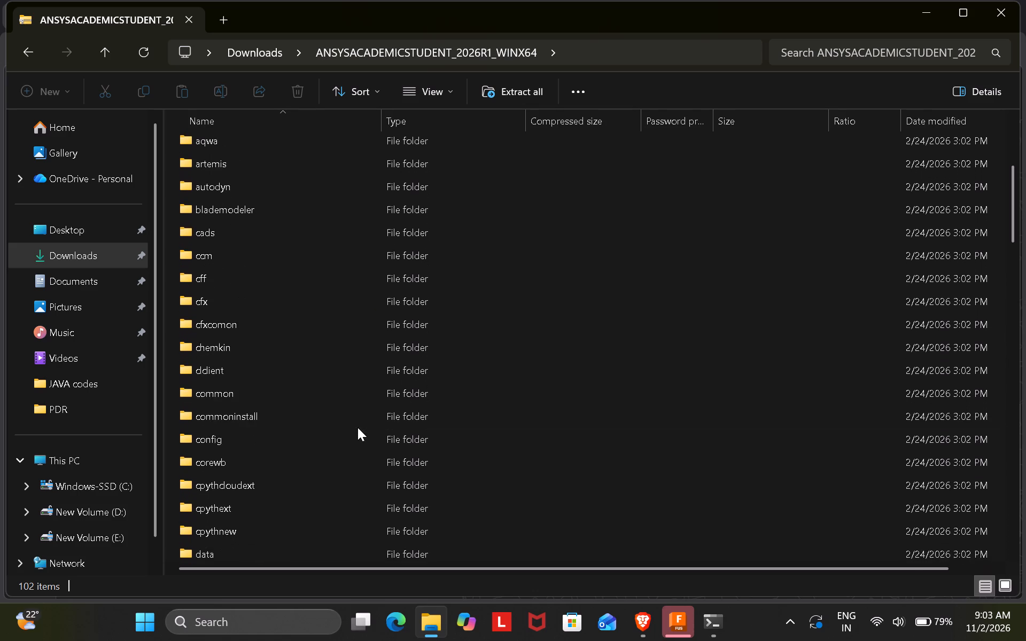
scroll(357, 427, "up", 3)
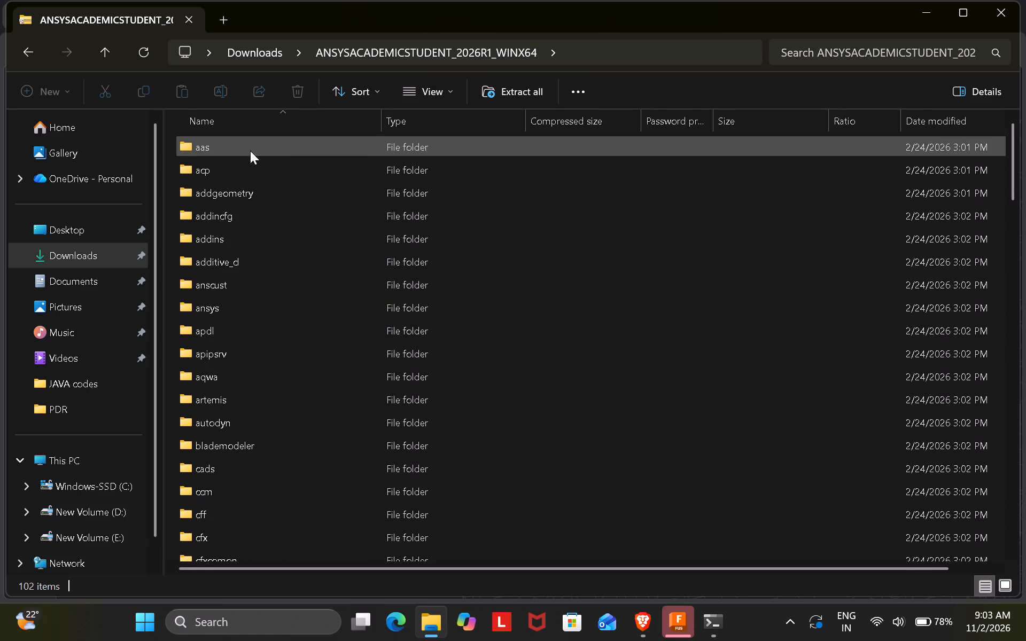
left_click(26, 52)
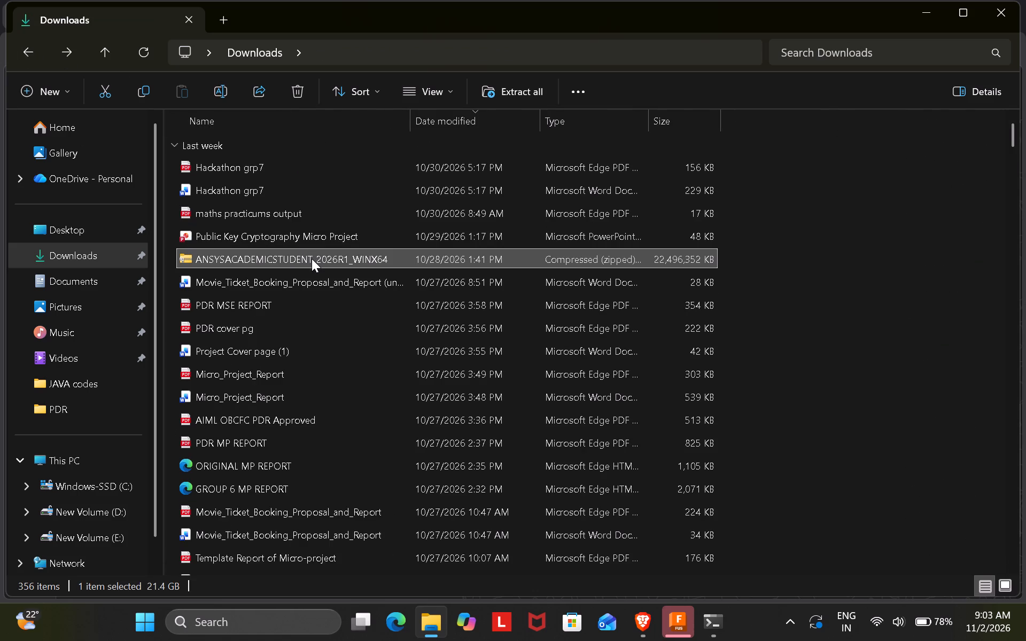
double_click(274, 262)
scroll(306, 363, "down", 1)
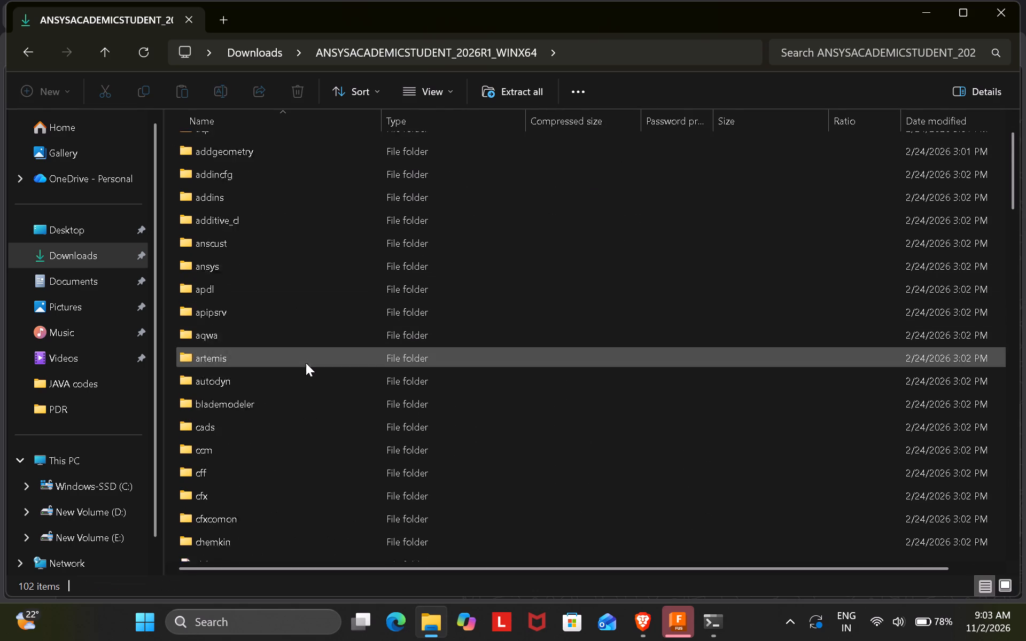
scroll(306, 363, "down", 11)
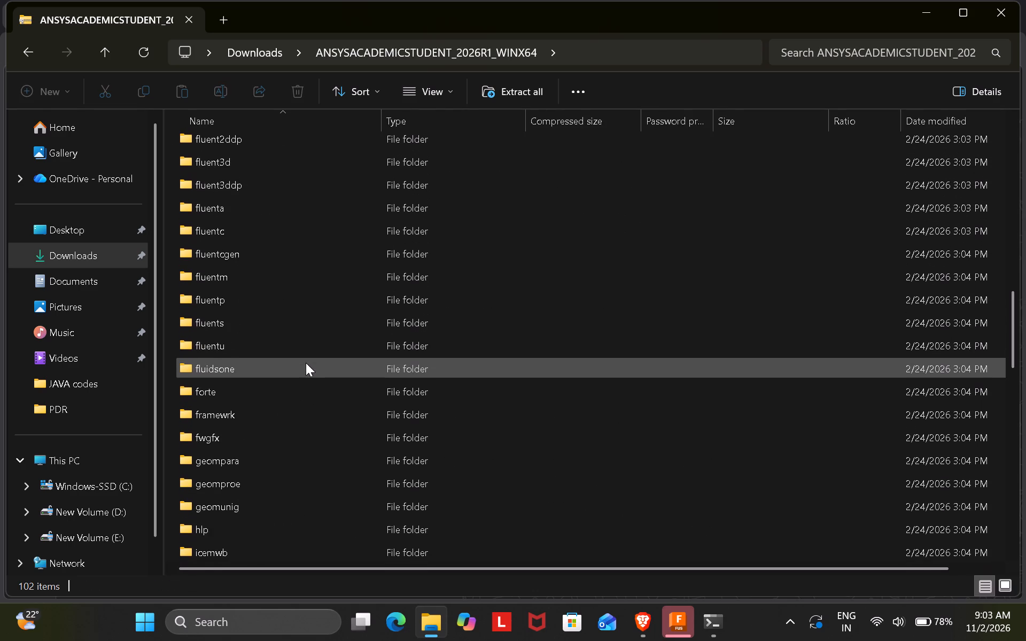
scroll(306, 363, "down", 9)
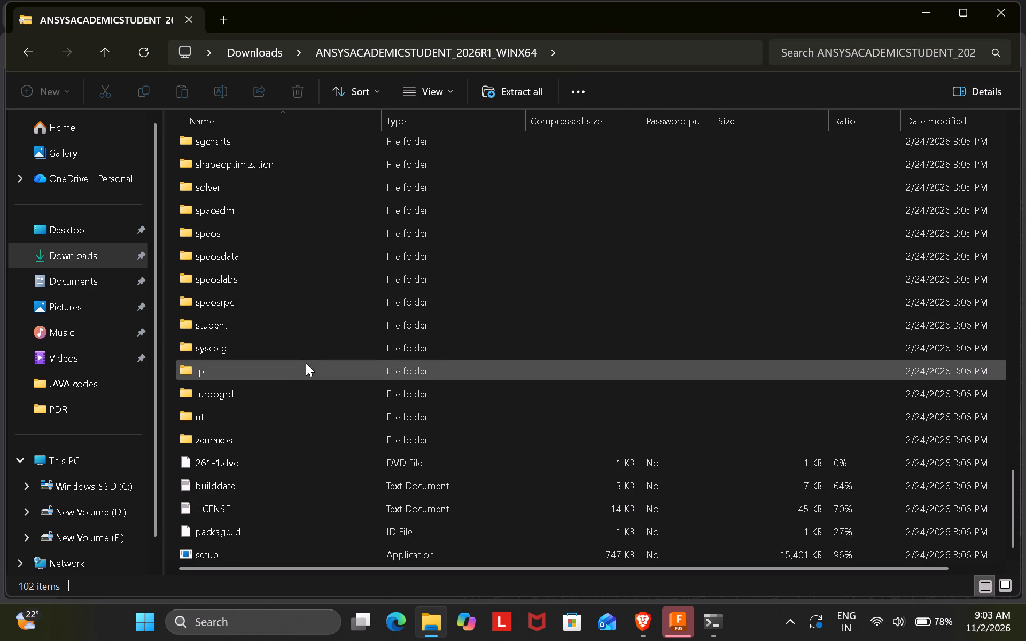
scroll(306, 363, "up", 15)
scroll(306, 363, "up", 11)
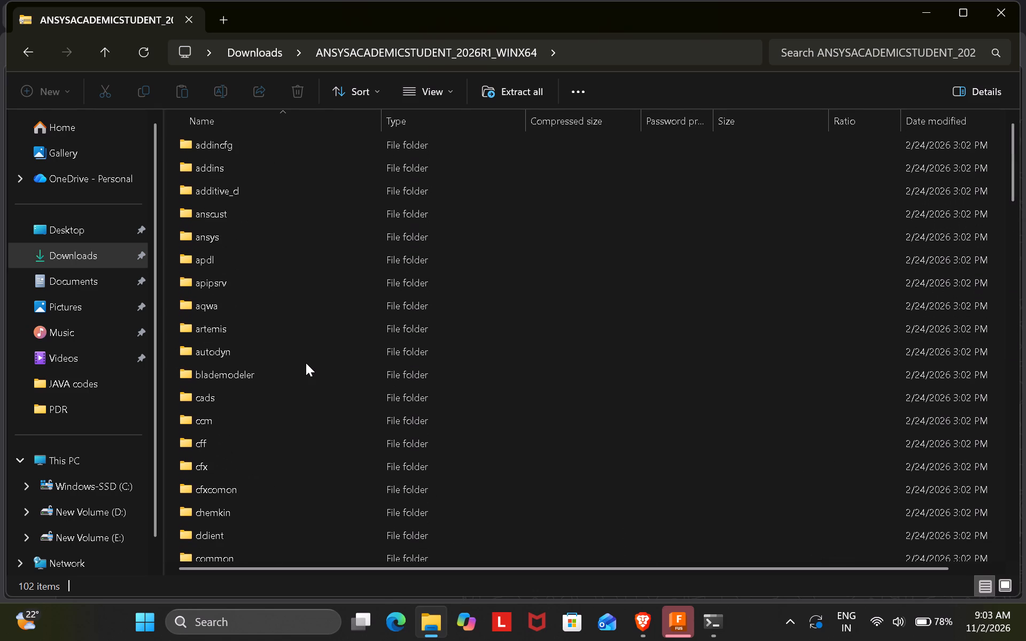
scroll(306, 363, "up", 1)
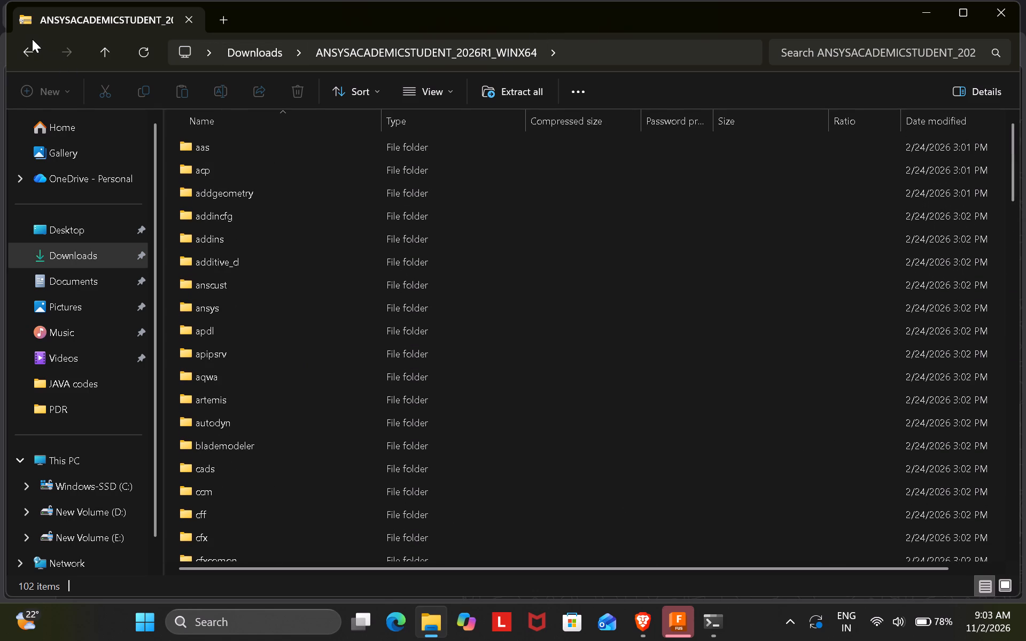
left_click(32, 39)
left_click(28, 53)
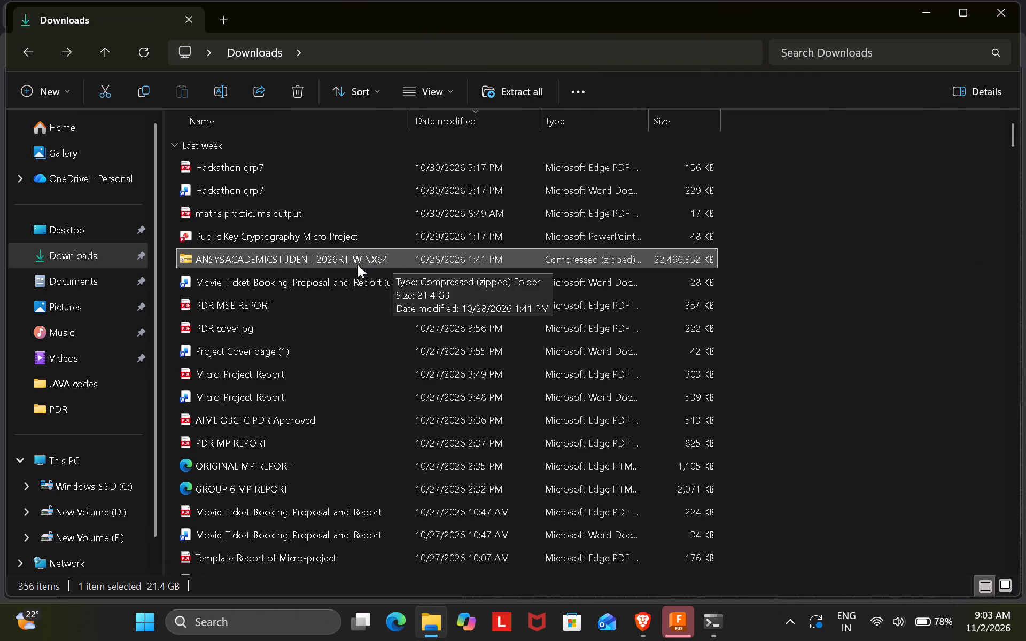
Permanently delete the ANSYSACADEMICSTUDENT_2026R1_WINX64 zip from Downloads.
left_click(293, 95)
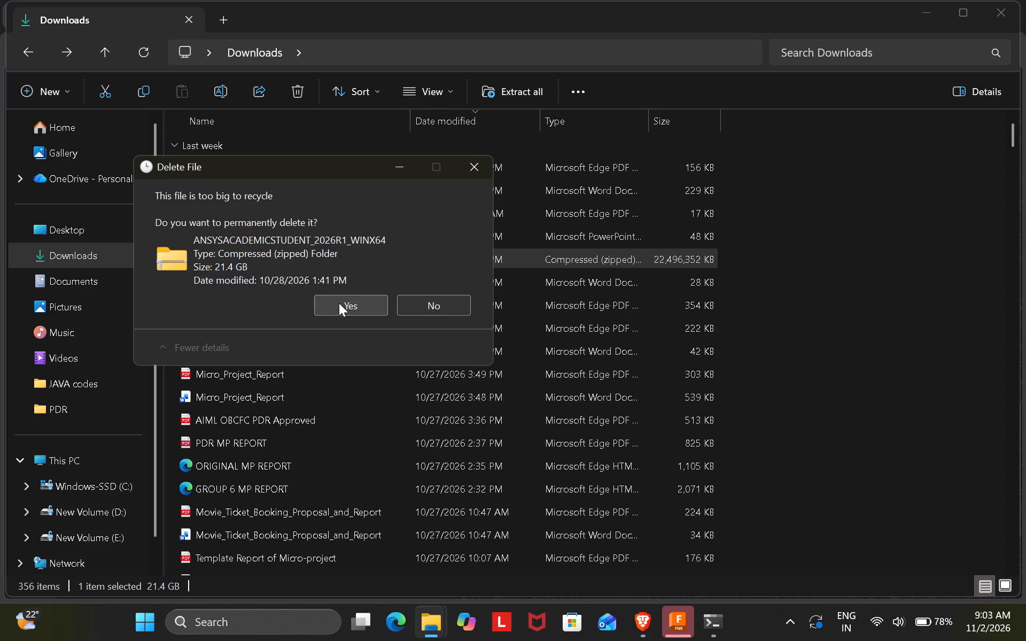
left_click(338, 303)
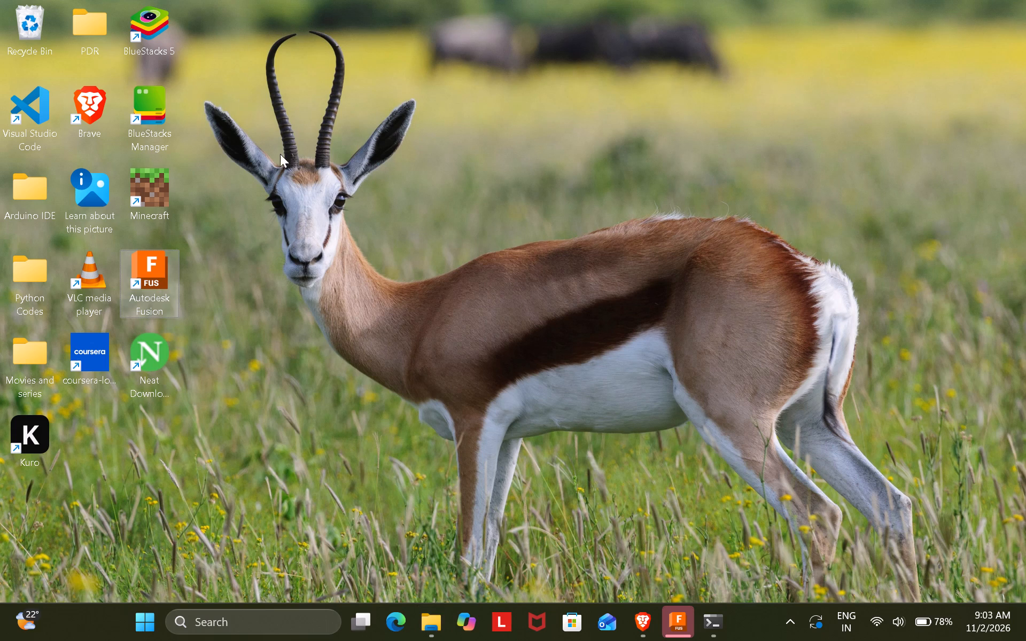
Open the PDR folder on the desktop, check the week6-slides PDF inside it, and close both windows.
double_click(97, 15)
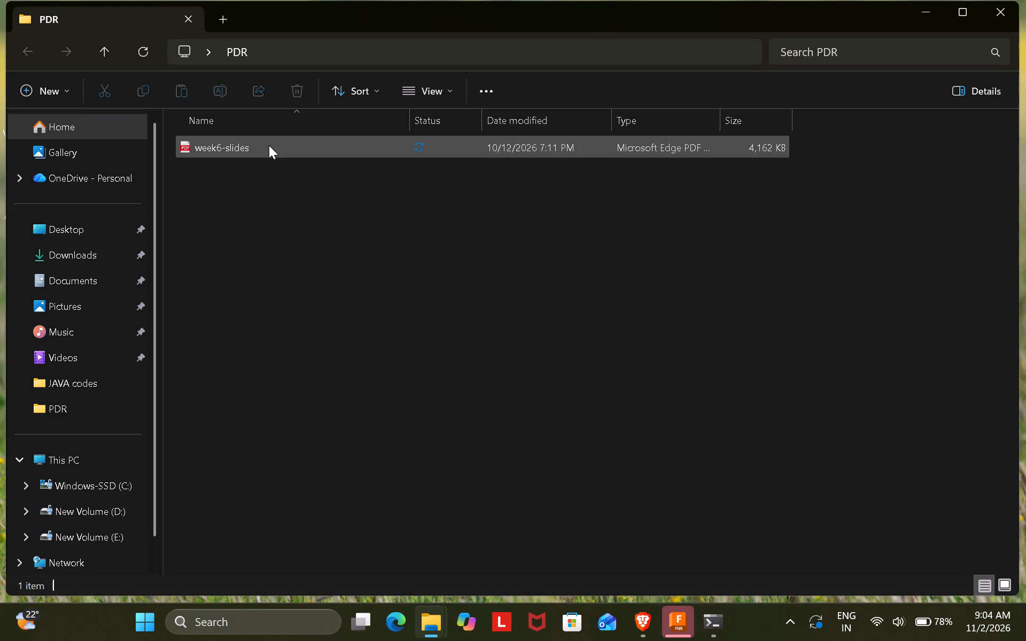
double_click(269, 145)
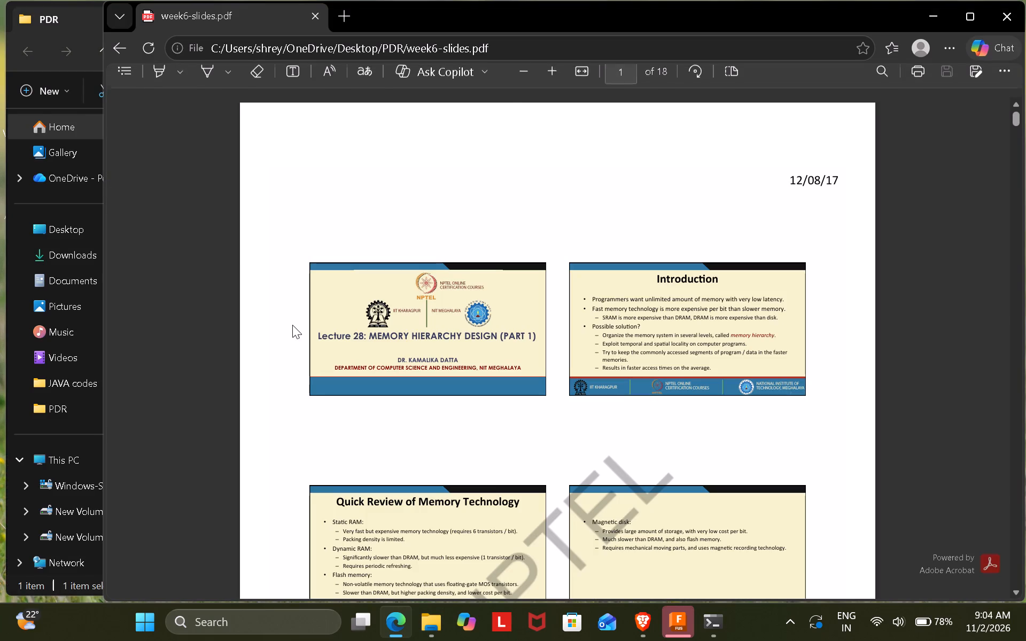
scroll(501, 449, "down", 2)
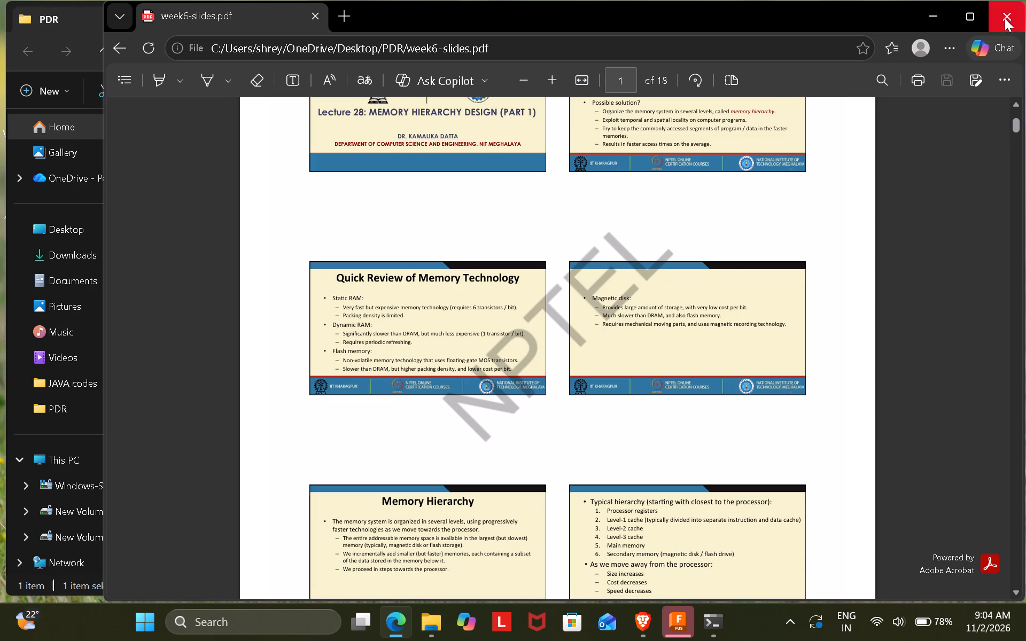
left_click(1005, 18)
left_click_drag(1023, 5, 1015, 13)
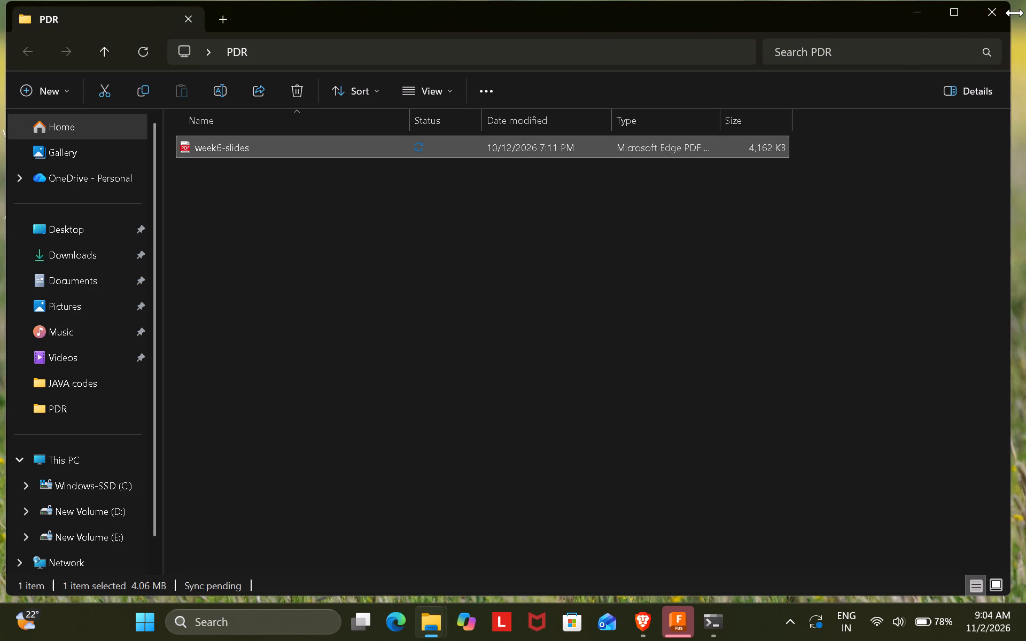
left_click(1000, 16)
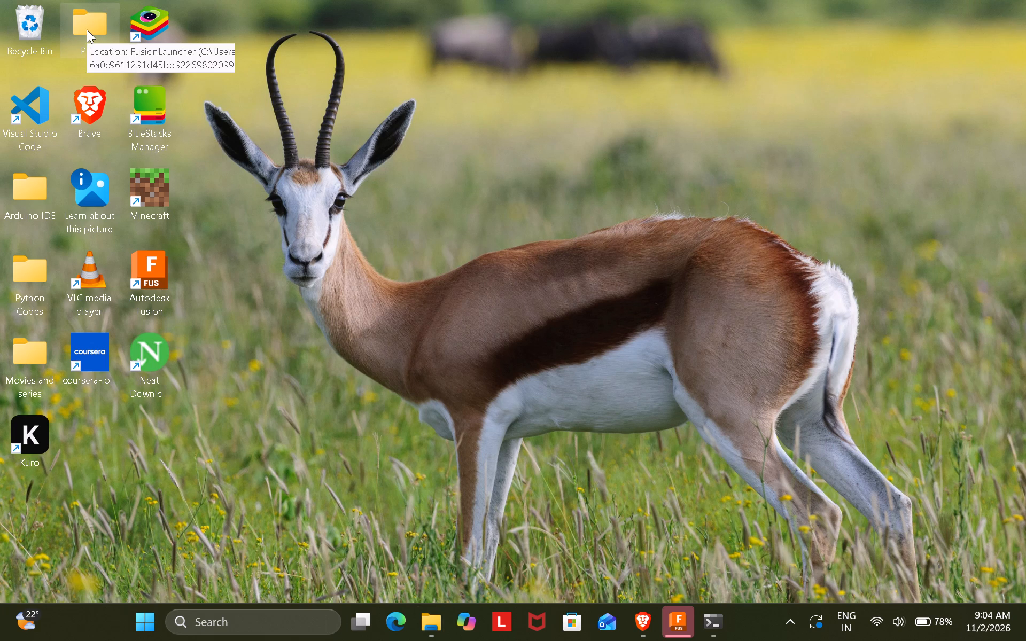
Delete the PDR folder from the desktop.
right_click(87, 29)
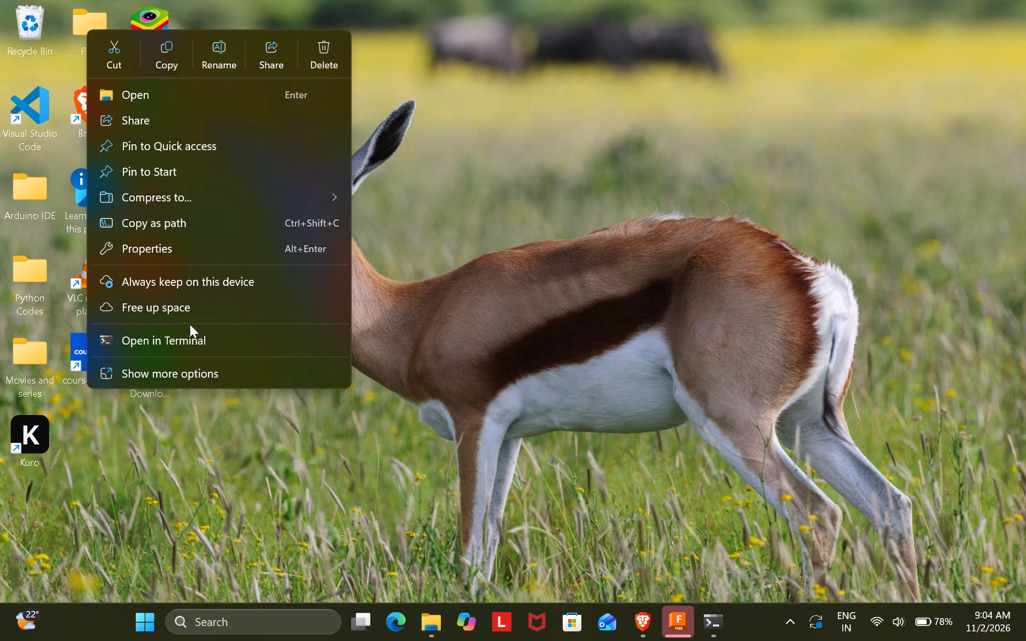
left_click(321, 52)
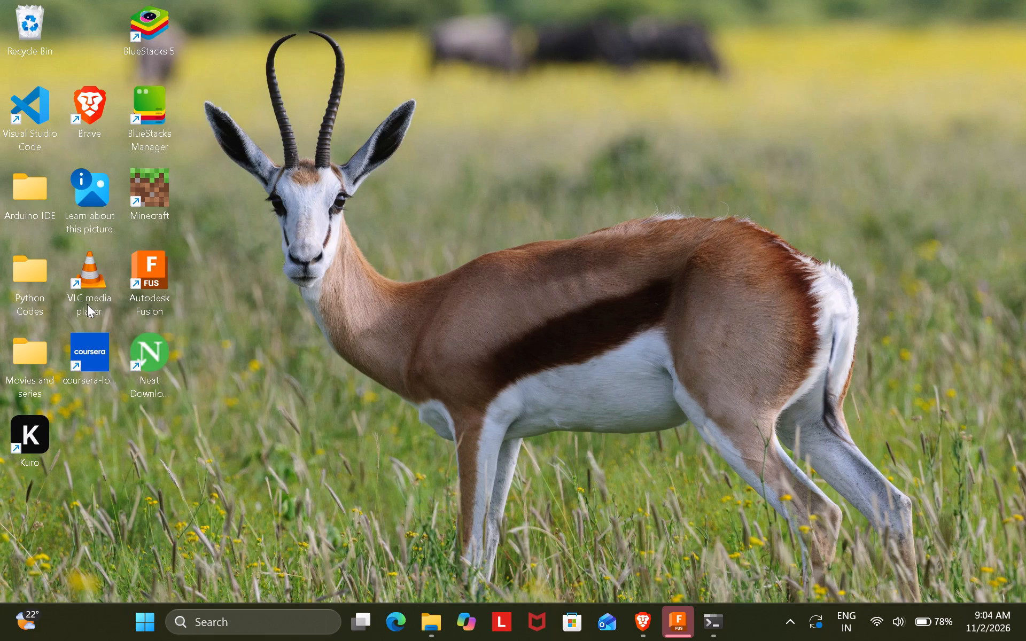
Move the Kuro shortcut on the desktop into the empty spot between Recycle Bin and BlueStacks 5.
left_click_drag(15, 453, 83, 97)
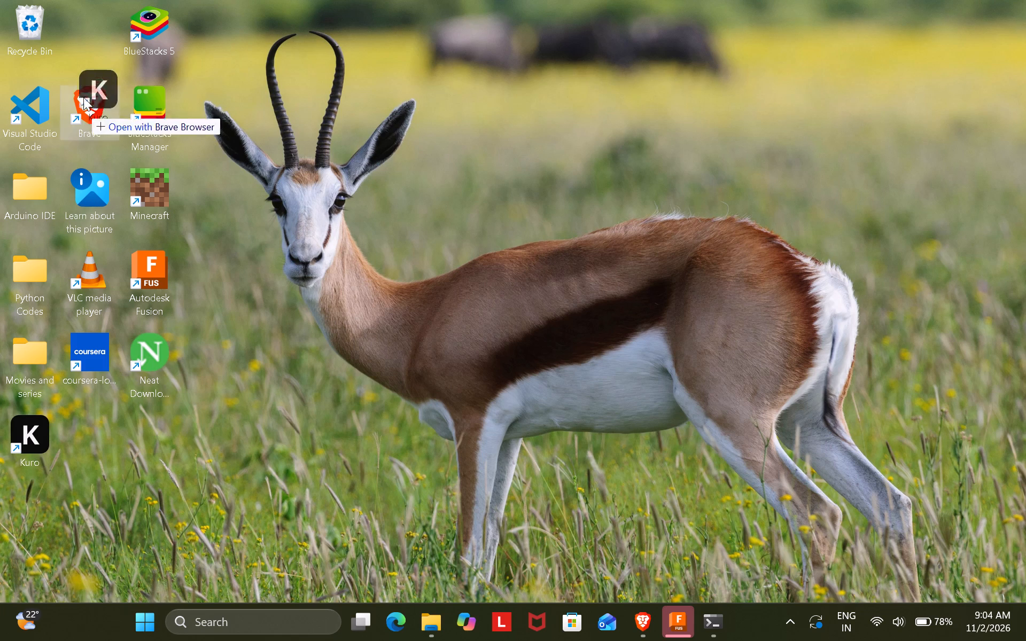
left_click_drag(83, 97, 69, 58)
Launch Kuro from its desktop shortcut.
double_click(77, 7)
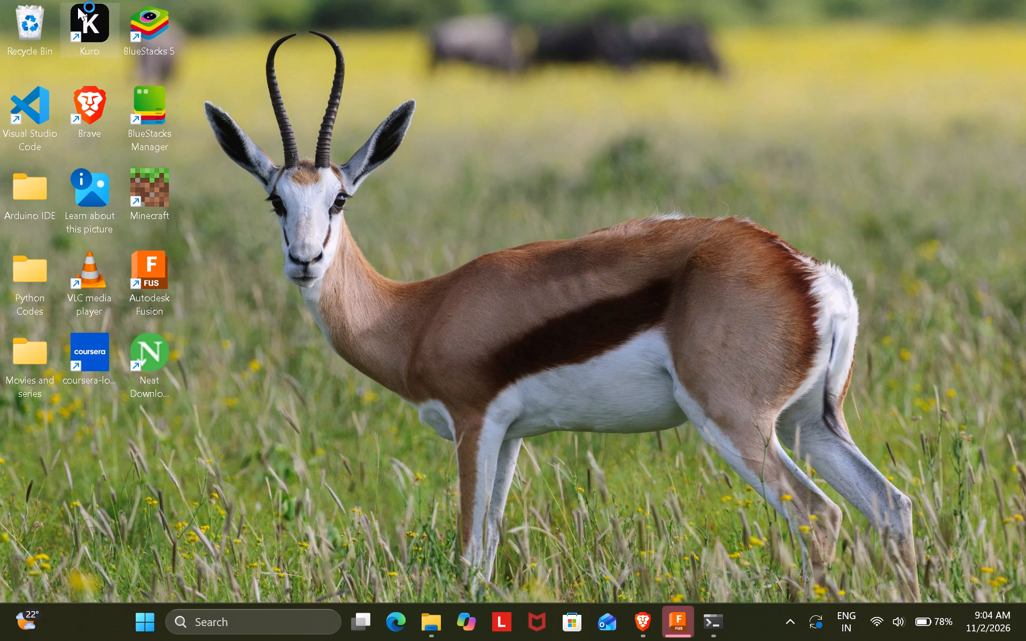